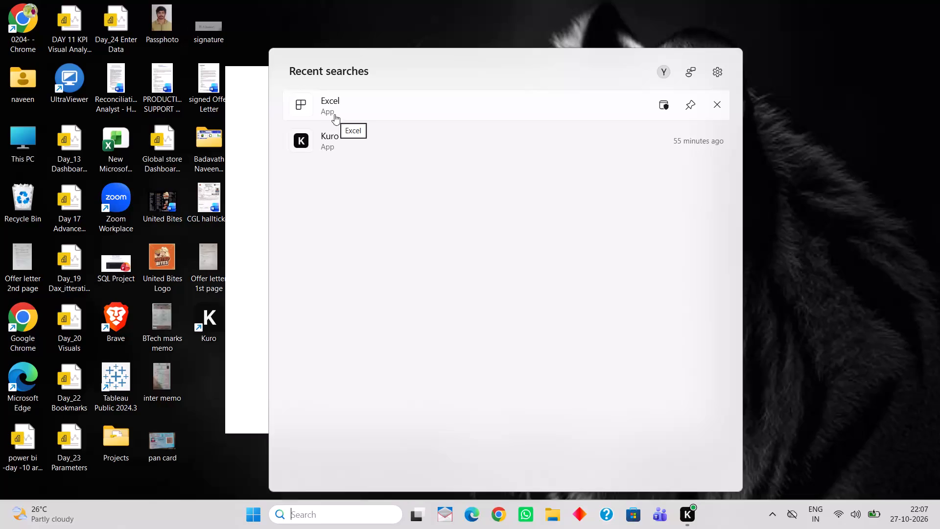
Launch Excel from the recent searches.
{"action": "left_click", "coordinate": [336, 108]}
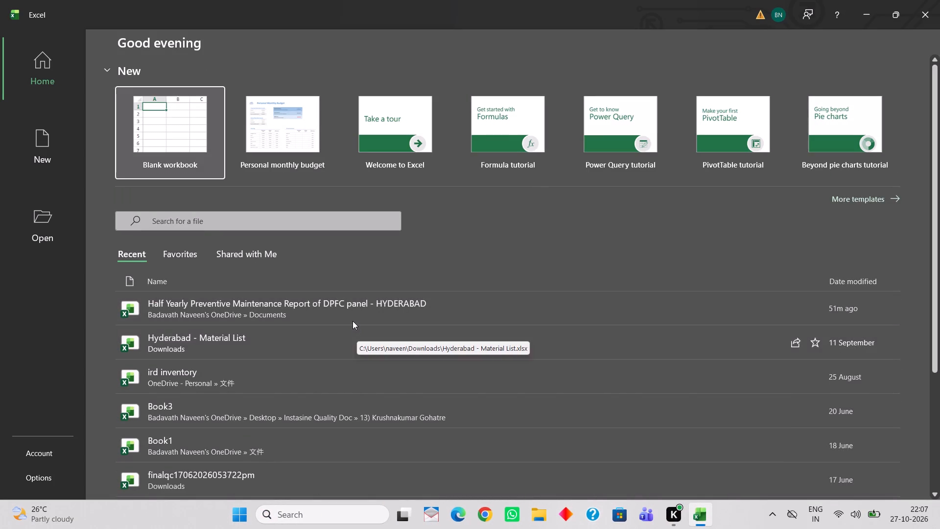
Look through the templates and the list of recent workbooks on the Excel start page.
{"action": "scroll", "coordinate": [290, 341], "scroll_direction": "up", "scroll_amount": 6}
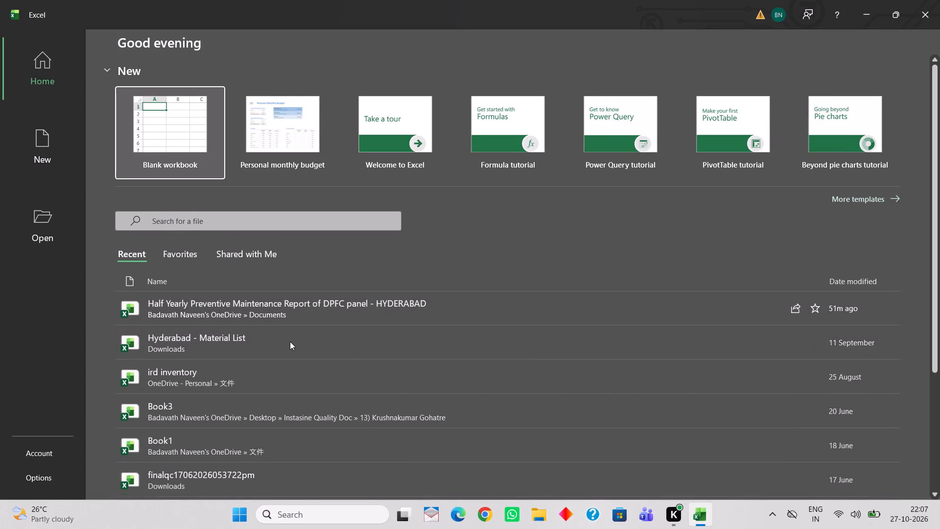
{"action": "scroll", "coordinate": [290, 341], "scroll_direction": "down", "scroll_amount": 6}
{"action": "scroll", "coordinate": [290, 341], "scroll_direction": "up", "scroll_amount": 9}
{"action": "scroll", "coordinate": [290, 341], "scroll_direction": "down", "scroll_amount": 1}
{"action": "scroll", "coordinate": [290, 341], "scroll_direction": "up", "scroll_amount": 2}
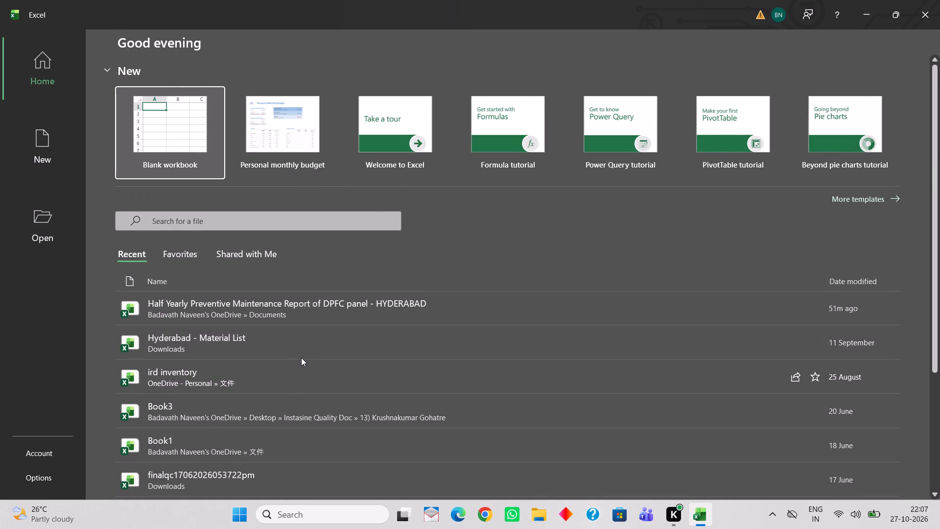
{"action": "scroll", "coordinate": [301, 358], "scroll_direction": "down", "scroll_amount": 7}
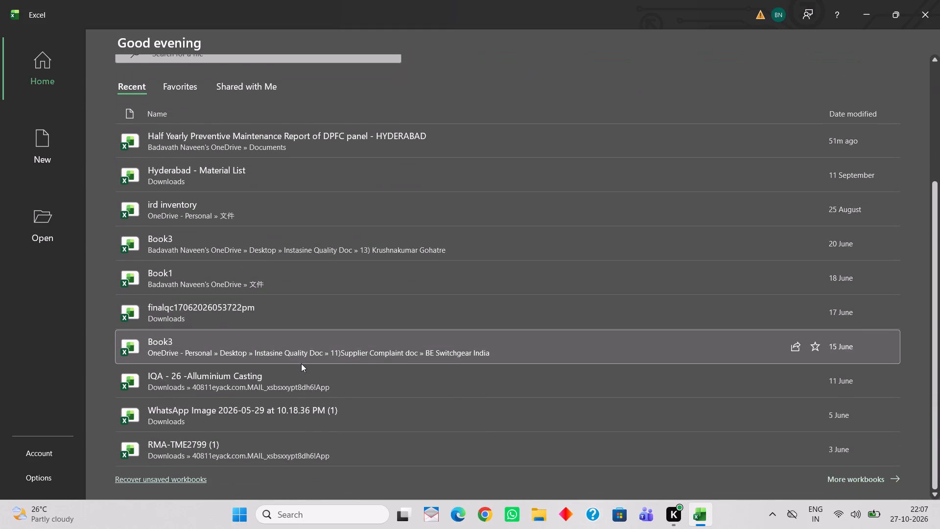
{"action": "scroll", "coordinate": [301, 363], "scroll_direction": "up", "scroll_amount": 12}
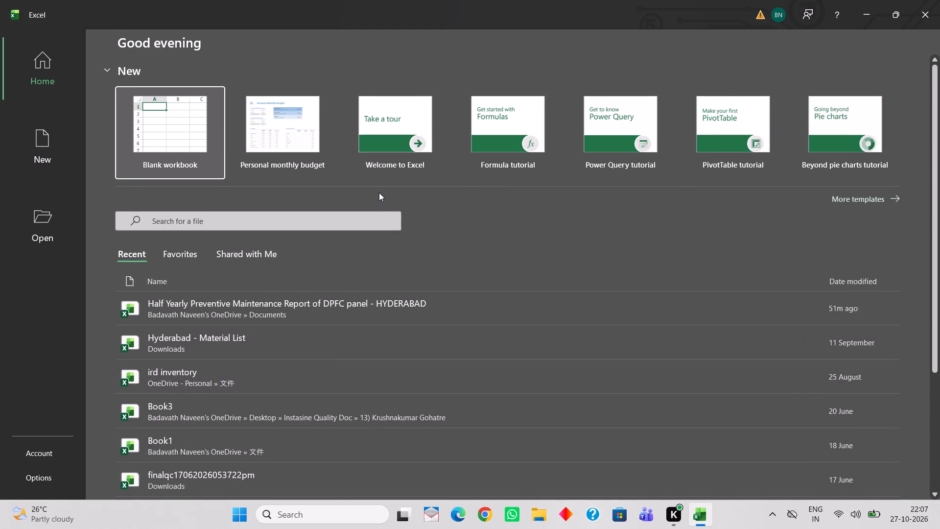
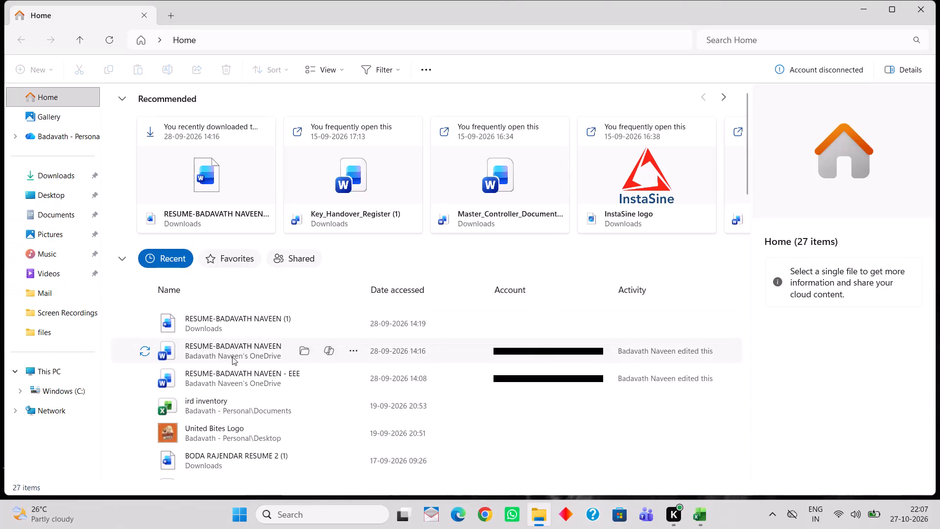
Look through the Home, Gallery, personal OneDrive and Downloads locations in File Explorer for the needed workbook.
{"action": "scroll", "coordinate": [234, 372], "scroll_direction": "up", "scroll_amount": 2}
{"action": "scroll", "coordinate": [234, 372], "scroll_direction": "down", "scroll_amount": 1}
{"action": "scroll", "coordinate": [72, 157], "scroll_direction": "up", "scroll_amount": 5}
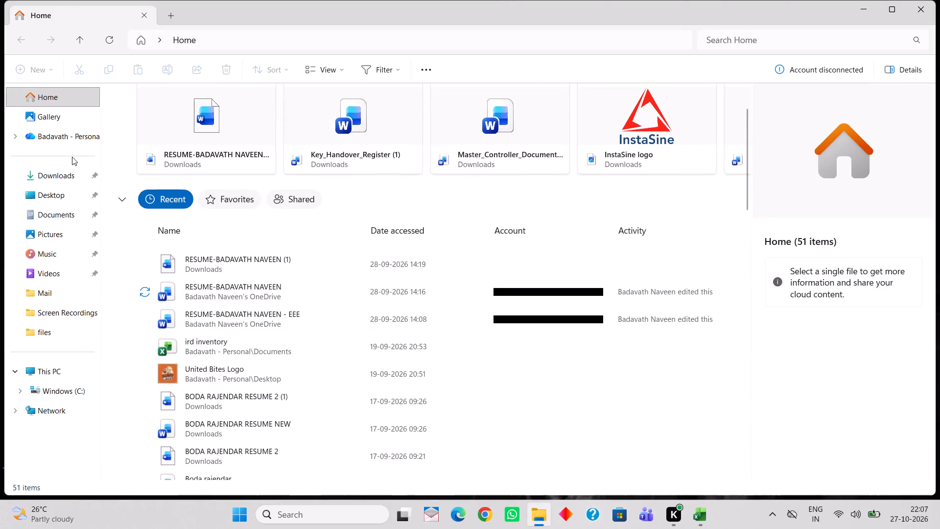
{"action": "left_click", "coordinate": [72, 110]}
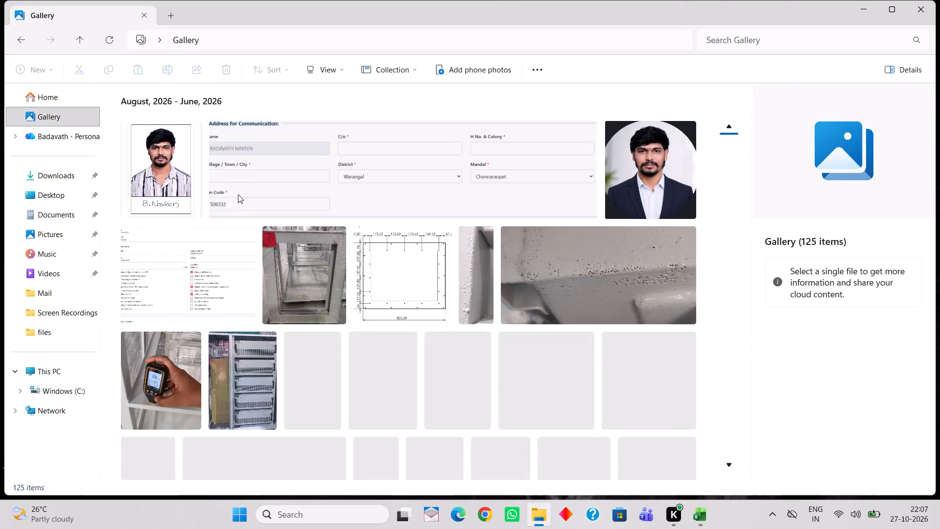
{"action": "scroll", "coordinate": [229, 201], "scroll_direction": "up", "scroll_amount": 11}
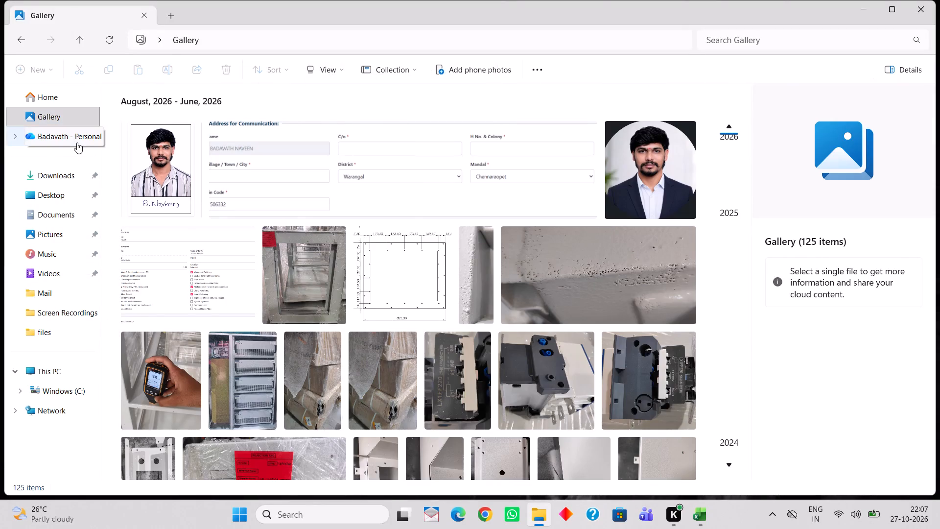
{"action": "left_click", "coordinate": [68, 137]}
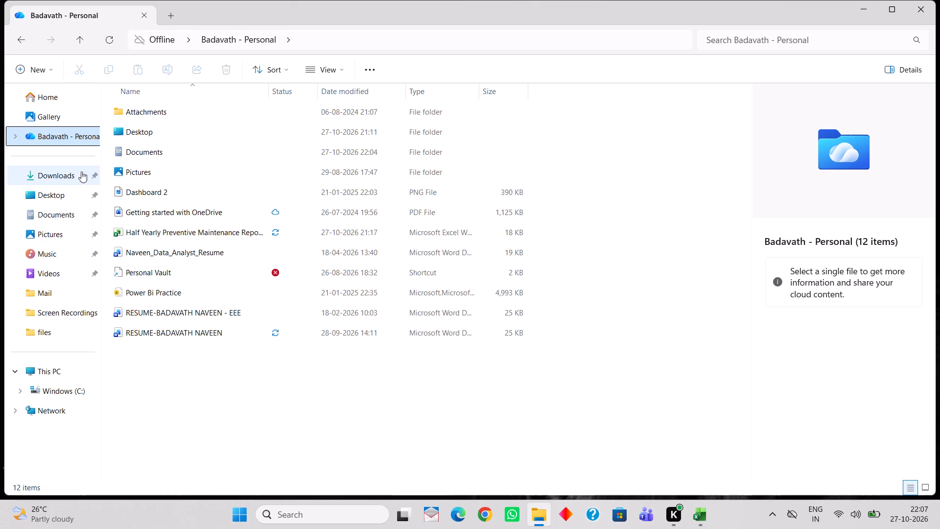
{"action": "left_click", "coordinate": [53, 188]}
{"action": "left_click", "coordinate": [53, 177]}
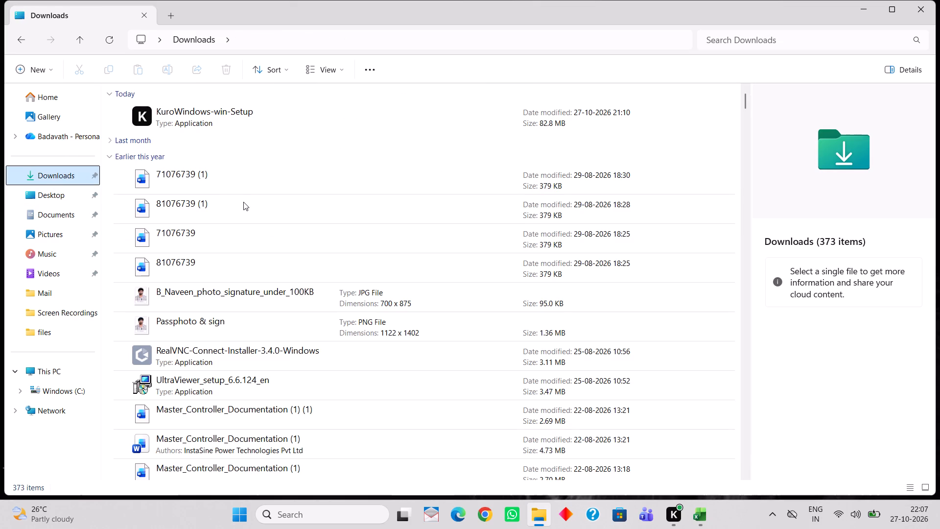
{"action": "scroll", "coordinate": [243, 202], "scroll_direction": "up", "scroll_amount": 7}
{"action": "scroll", "coordinate": [243, 202], "scroll_direction": "down", "scroll_amount": 5}
{"action": "scroll", "coordinate": [243, 202], "scroll_direction": "up", "scroll_amount": 1}
{"action": "scroll", "coordinate": [243, 202], "scroll_direction": "down", "scroll_amount": 3}
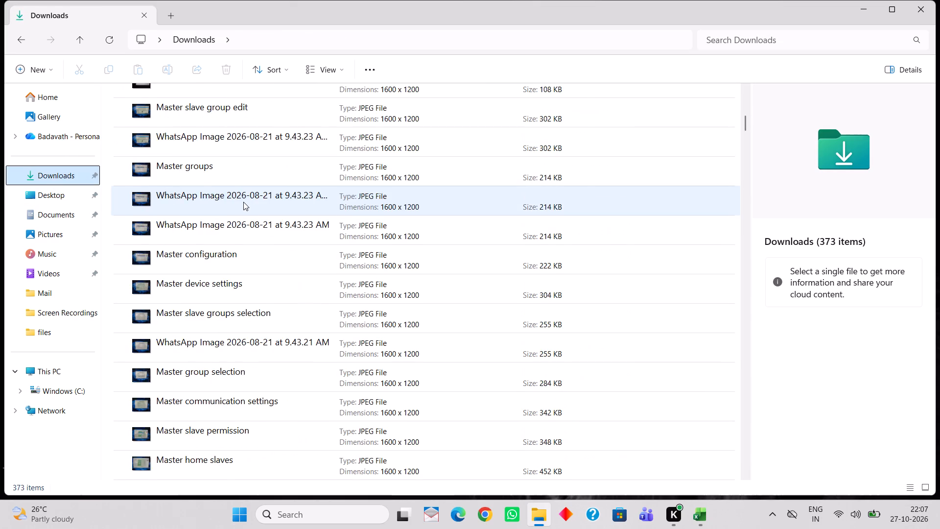
{"action": "scroll", "coordinate": [243, 202], "scroll_direction": "up", "scroll_amount": 2}
Look through the files in the Desktop and Documents folders for the needed workbook.
{"action": "left_click", "coordinate": [52, 195]}
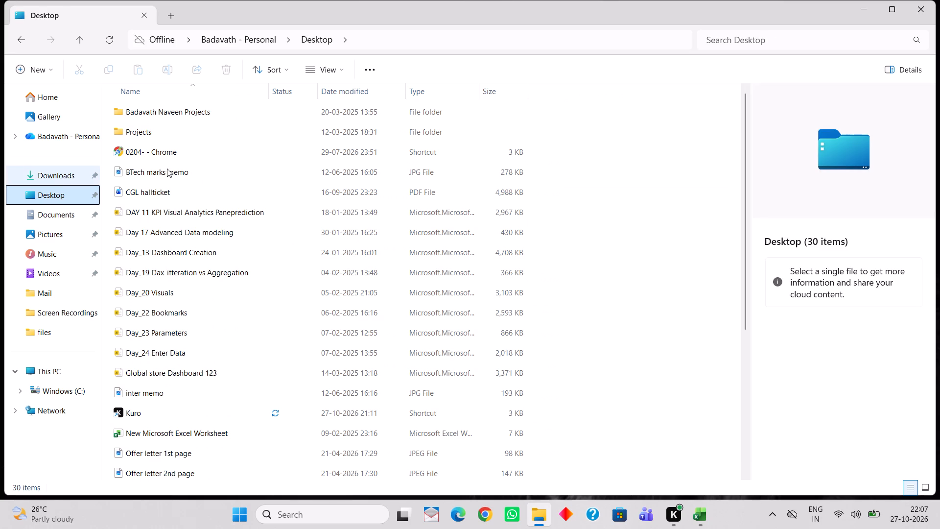
{"action": "scroll", "coordinate": [173, 165], "scroll_direction": "up", "scroll_amount": 9}
{"action": "scroll", "coordinate": [174, 165], "scroll_direction": "down", "scroll_amount": 8}
{"action": "scroll", "coordinate": [174, 165], "scroll_direction": "up", "scroll_amount": 1}
{"action": "scroll", "coordinate": [174, 165], "scroll_direction": "down", "scroll_amount": 5}
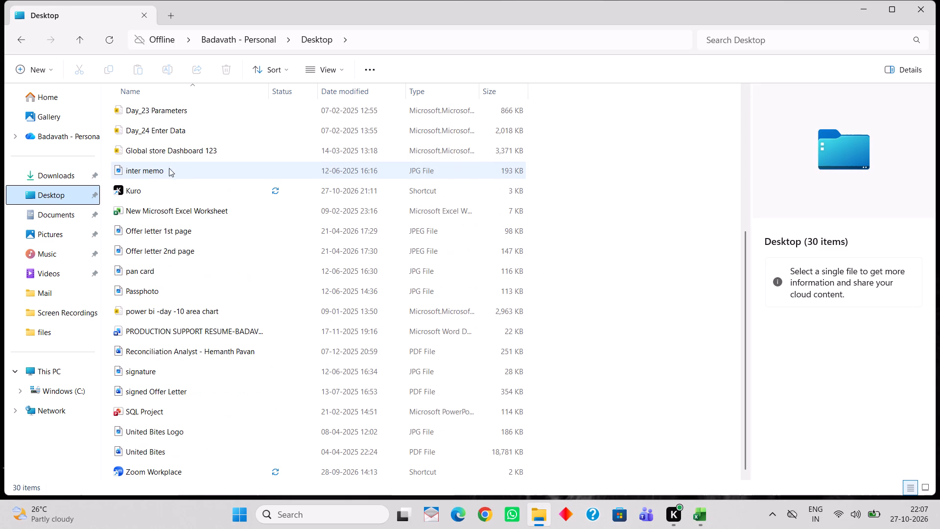
{"action": "left_click", "coordinate": [70, 217]}
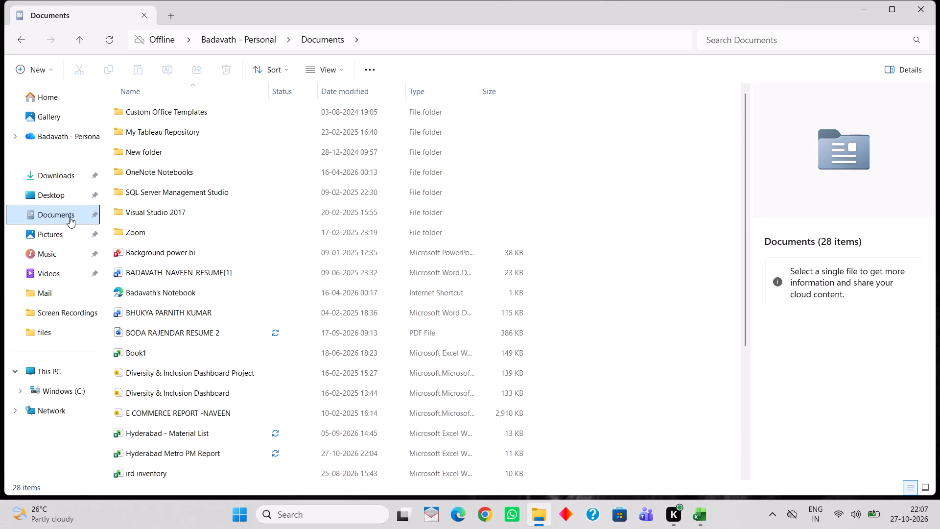
{"action": "scroll", "coordinate": [223, 247], "scroll_direction": "up", "scroll_amount": 4}
{"action": "scroll", "coordinate": [229, 233], "scroll_direction": "down", "scroll_amount": 1}
{"action": "scroll", "coordinate": [229, 233], "scroll_direction": "up", "scroll_amount": 2}
Switch to Excel and open the recent workbook Half Yearly Preventive Maintenance Report of DPFC panel - HYDERABAD.
{"action": "left_click", "coordinate": [701, 502]}
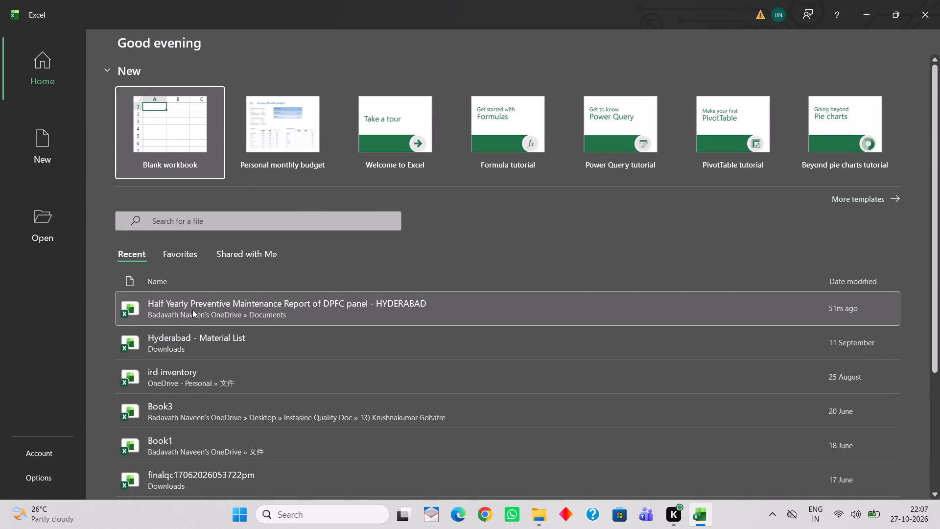
{"action": "scroll", "coordinate": [194, 315], "scroll_direction": "up", "scroll_amount": 7}
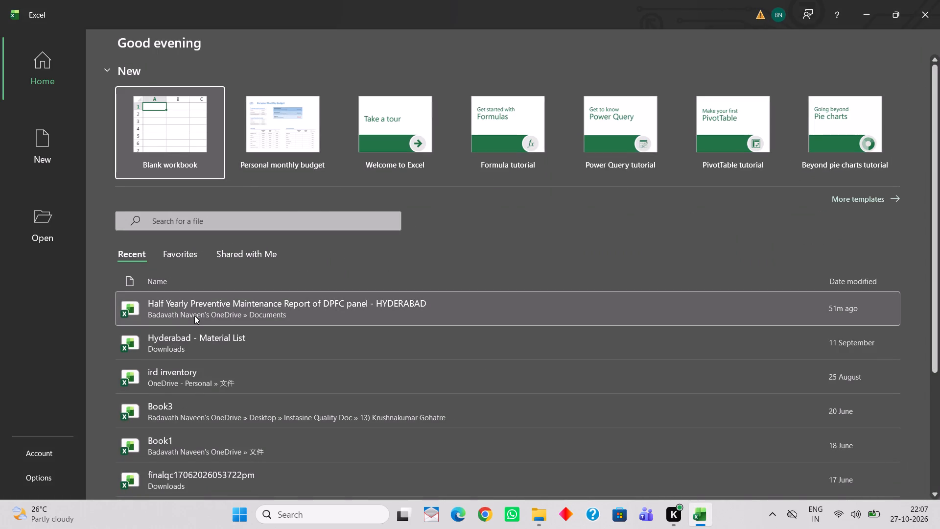
{"action": "left_click", "coordinate": [194, 315]}
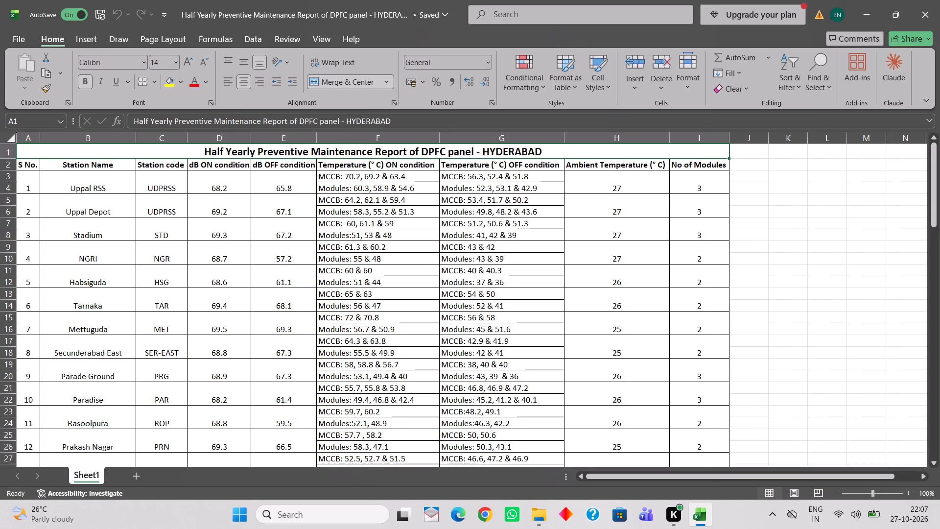
Examine the station rows of the half-yearly maintenance report, including the dB, temperature and module columns.
{"action": "scroll", "coordinate": [212, 268], "scroll_direction": "up", "scroll_amount": 11}
{"action": "scroll", "coordinate": [212, 268], "scroll_direction": "down", "scroll_amount": 7}
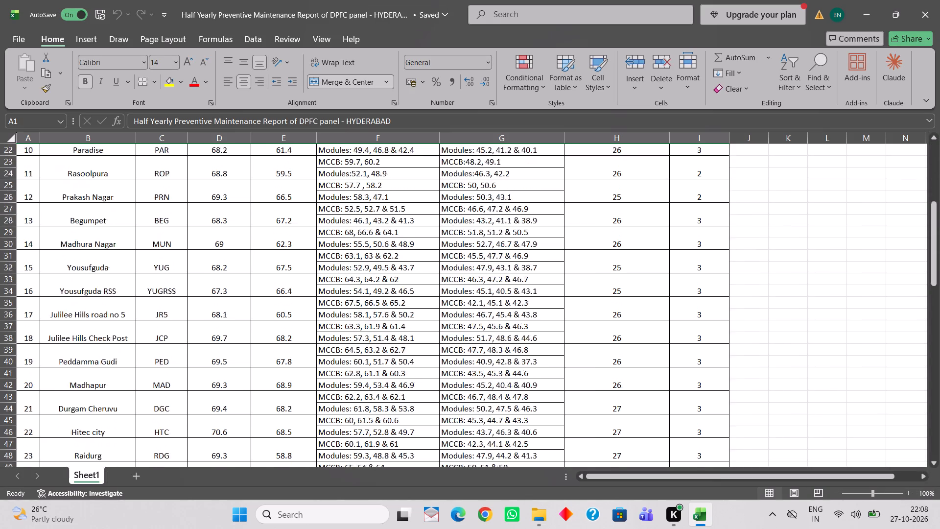
{"action": "scroll", "coordinate": [212, 268], "scroll_direction": "down", "scroll_amount": 12}
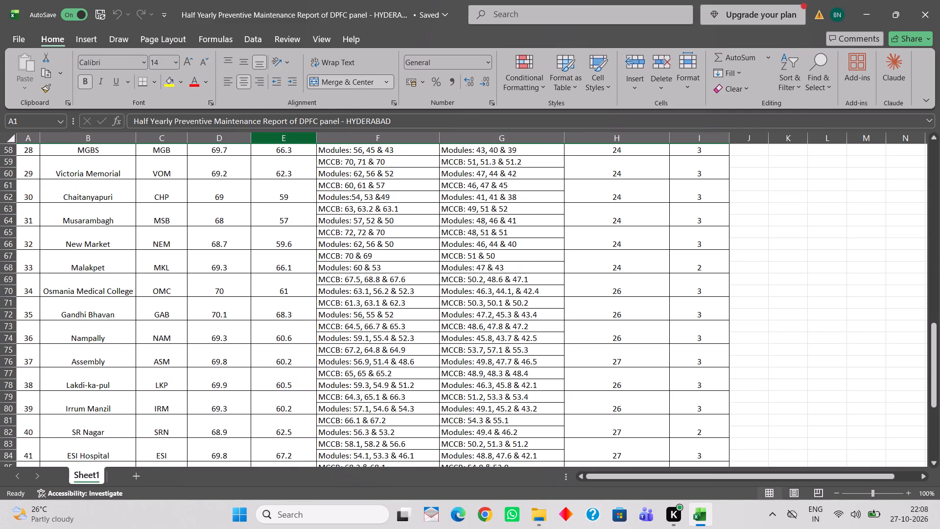
{"action": "scroll", "coordinate": [343, 335], "scroll_direction": "up", "scroll_amount": 2}
{"action": "scroll", "coordinate": [343, 335], "scroll_direction": "down", "scroll_amount": 1}
{"action": "scroll", "coordinate": [343, 335], "scroll_direction": "up", "scroll_amount": 6}
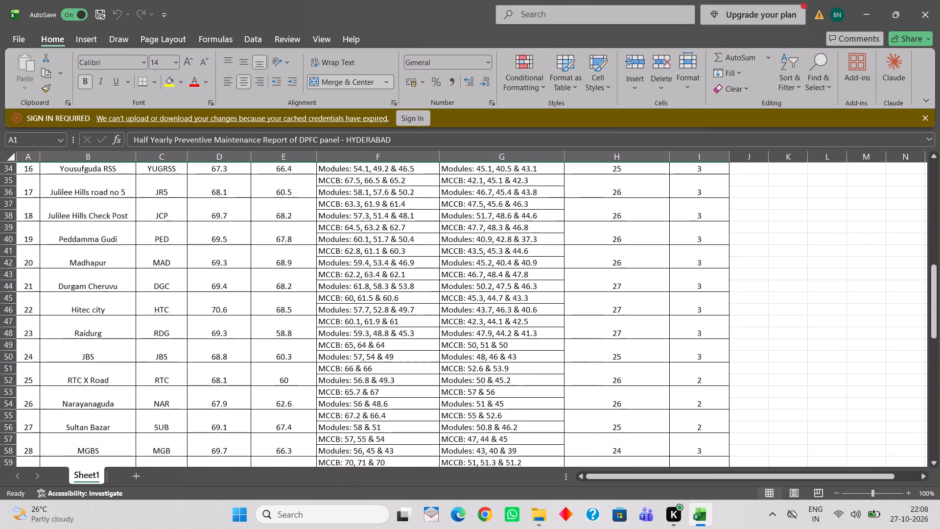
{"action": "scroll", "coordinate": [343, 335], "scroll_direction": "up", "scroll_amount": 11}
{"action": "scroll", "coordinate": [342, 336], "scroll_direction": "down", "scroll_amount": 1}
{"action": "scroll", "coordinate": [342, 336], "scroll_direction": "up", "scroll_amount": 9}
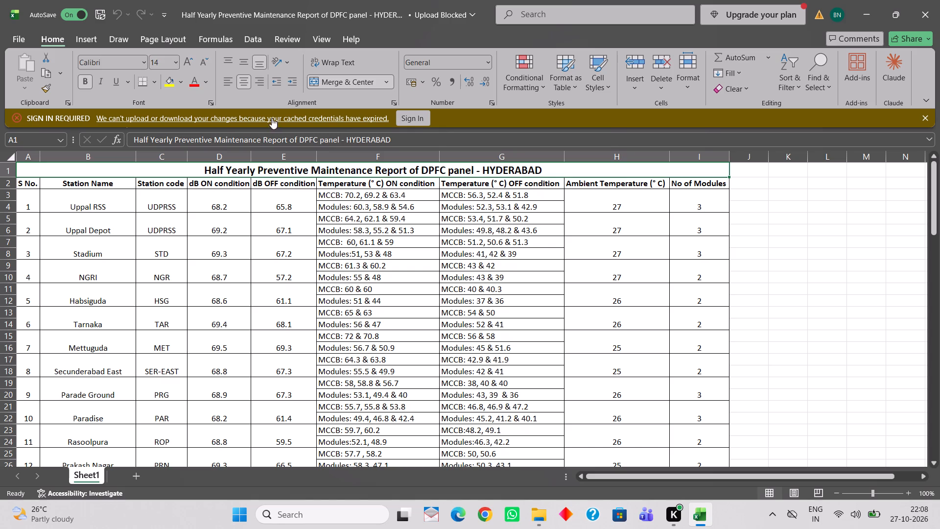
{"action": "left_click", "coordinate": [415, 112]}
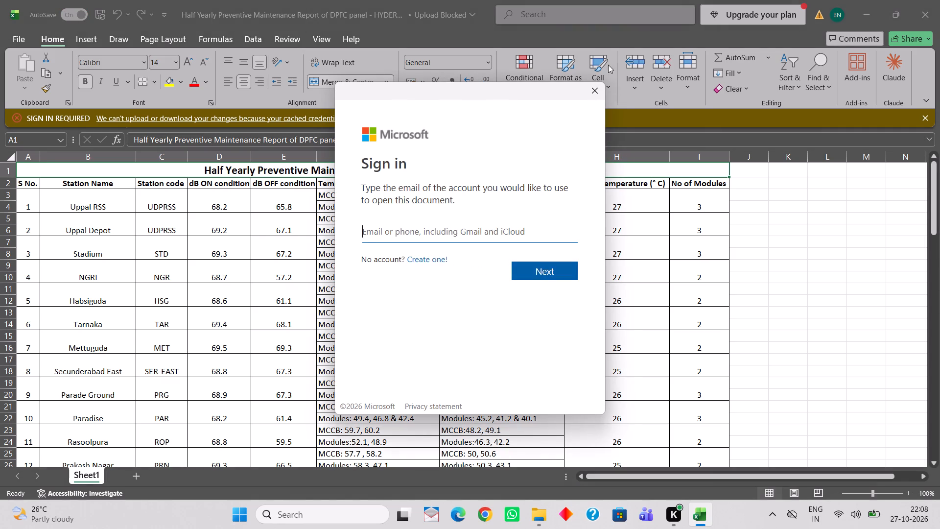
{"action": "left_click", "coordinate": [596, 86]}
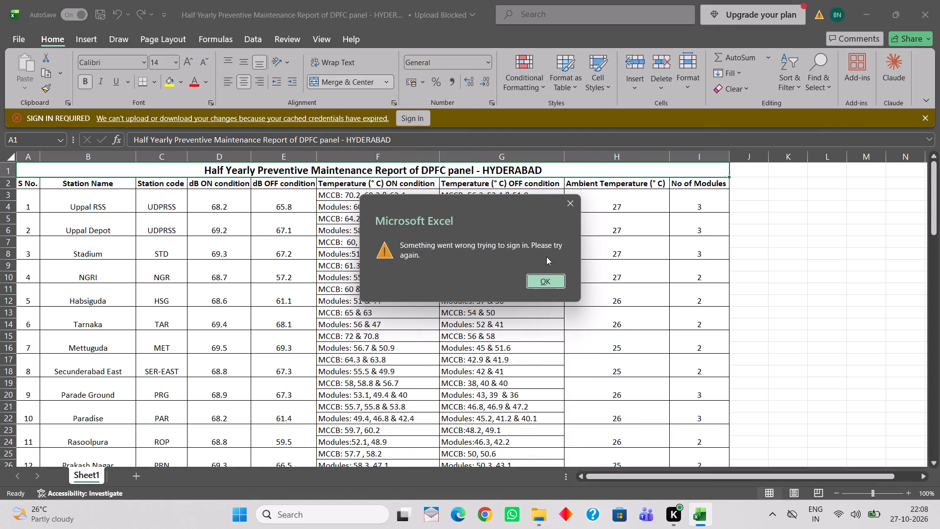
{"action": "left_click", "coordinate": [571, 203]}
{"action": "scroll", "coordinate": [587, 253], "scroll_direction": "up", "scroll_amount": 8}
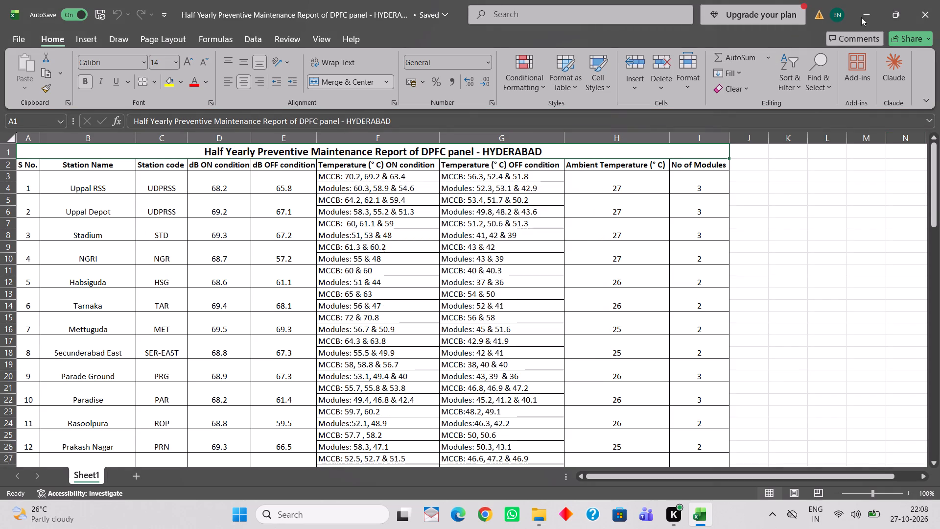
Return to File Explorer and open the Hyderabad Metro PM Report workbook from the Documents folder.
{"action": "left_click", "coordinate": [858, 17]}
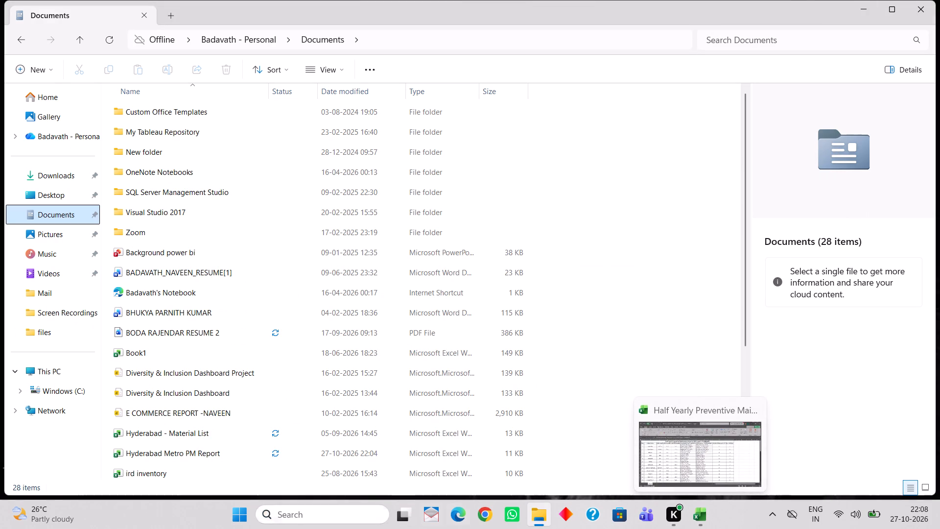
{"action": "scroll", "coordinate": [232, 323], "scroll_direction": "up", "scroll_amount": 8}
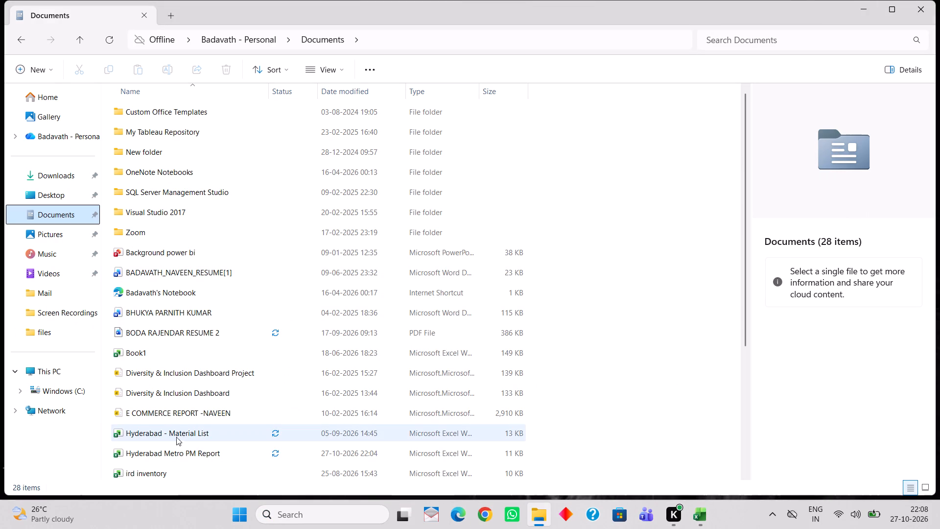
{"action": "left_click", "coordinate": [178, 458]}
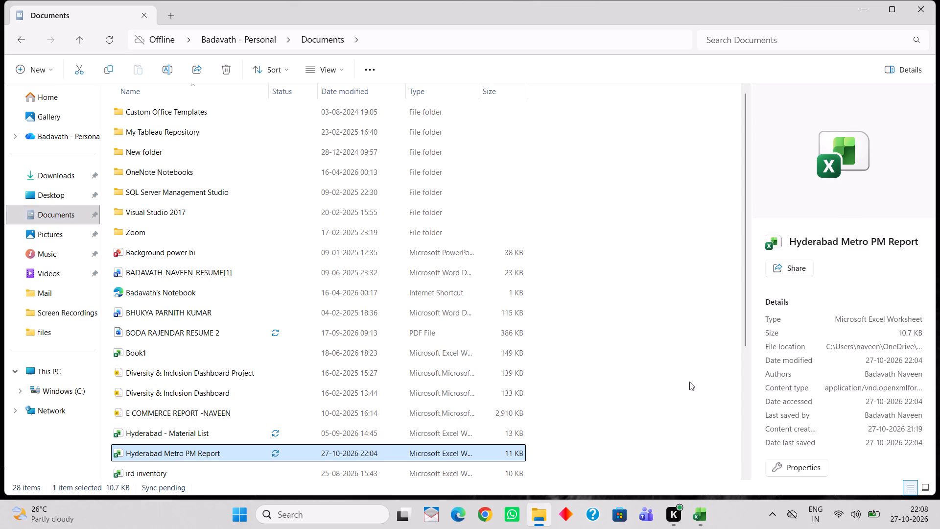
{"action": "double_click", "coordinate": [232, 452]}
Save the Hyderabad Metro PM Report workbook.
{"action": "scroll", "coordinate": [462, 182], "scroll_direction": "up", "scroll_amount": 6}
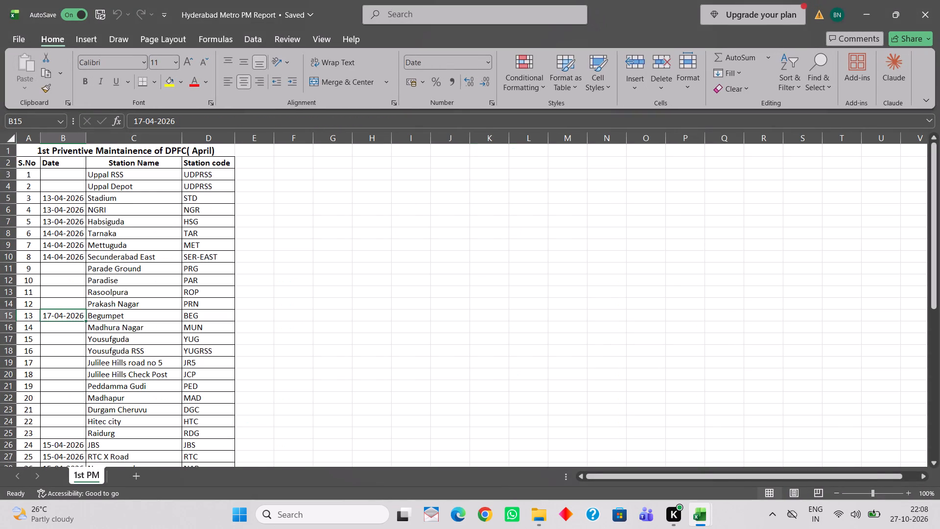
{"action": "scroll", "coordinate": [464, 195], "scroll_direction": "up", "scroll_amount": 4}
{"action": "key", "text": "ctrl+s"}
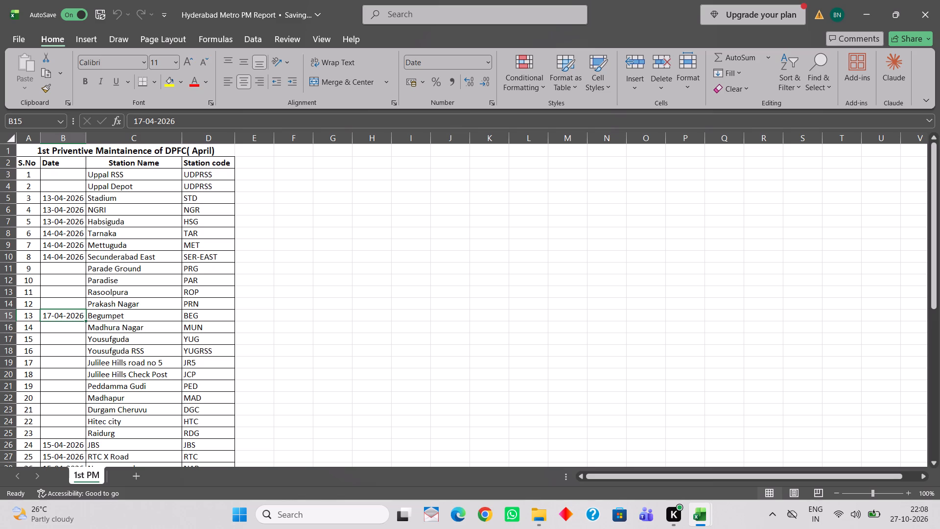
Widen the Date and S.No columns of the 1st PM sheet so their entries have more room.
{"action": "left_click", "coordinate": [85, 162]}
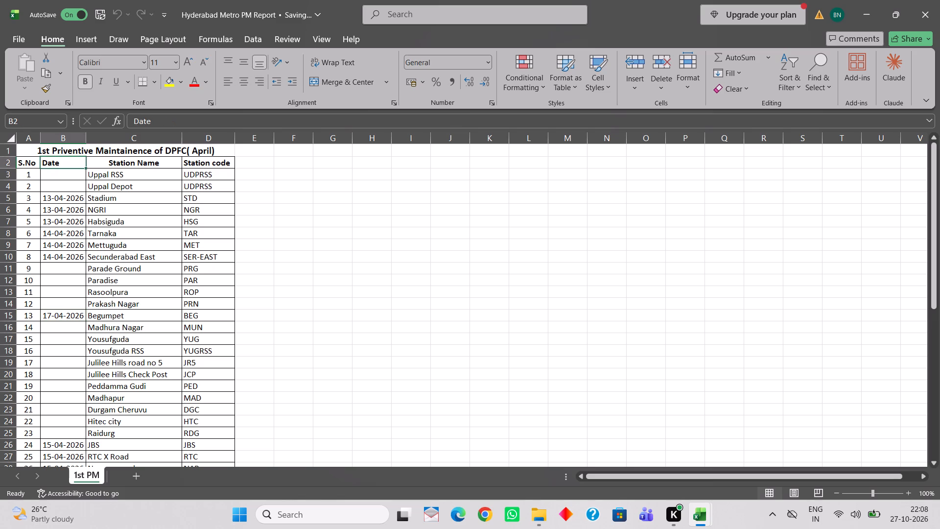
{"action": "left_click_drag", "start_coordinate": [86, 139], "coordinate": [103, 142]}
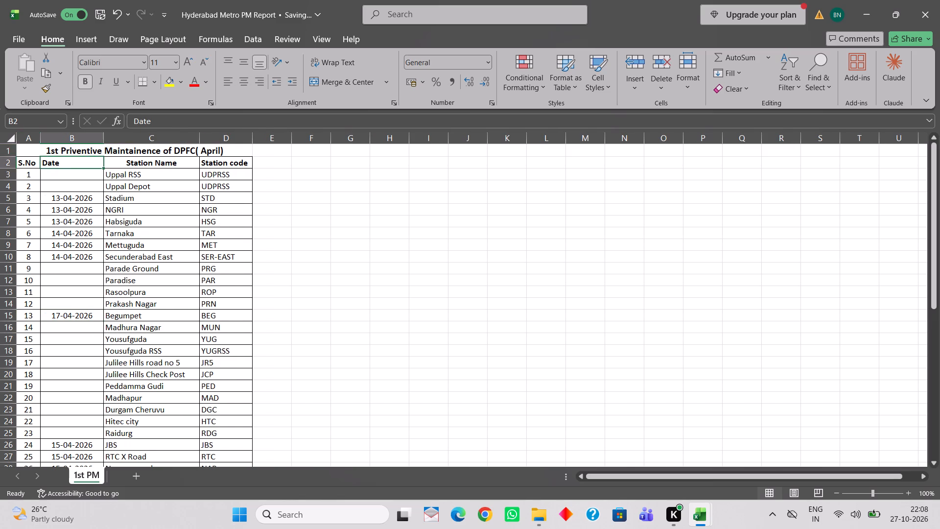
{"action": "left_click_drag", "start_coordinate": [41, 139], "coordinate": [61, 142]}
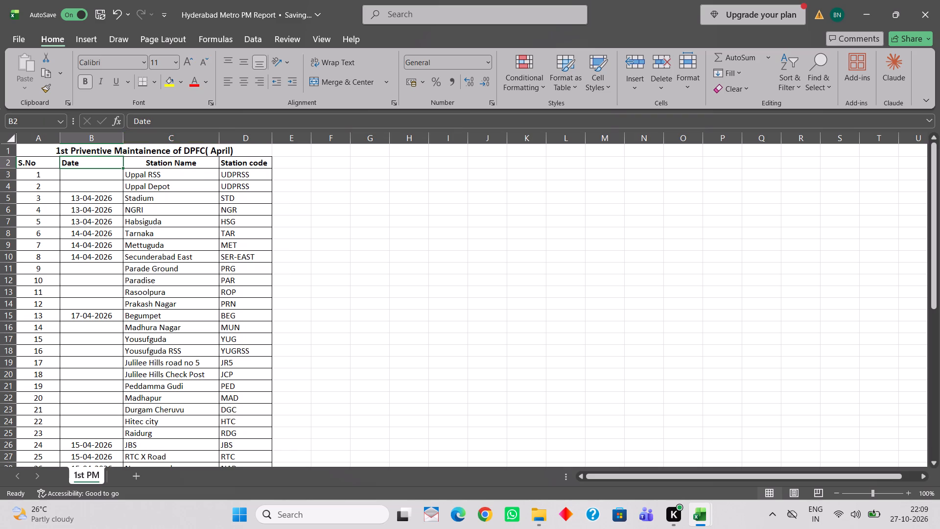
Center the Date and S.No header cells in row 2 with Merge & Center.
{"action": "left_click", "coordinate": [97, 163]}
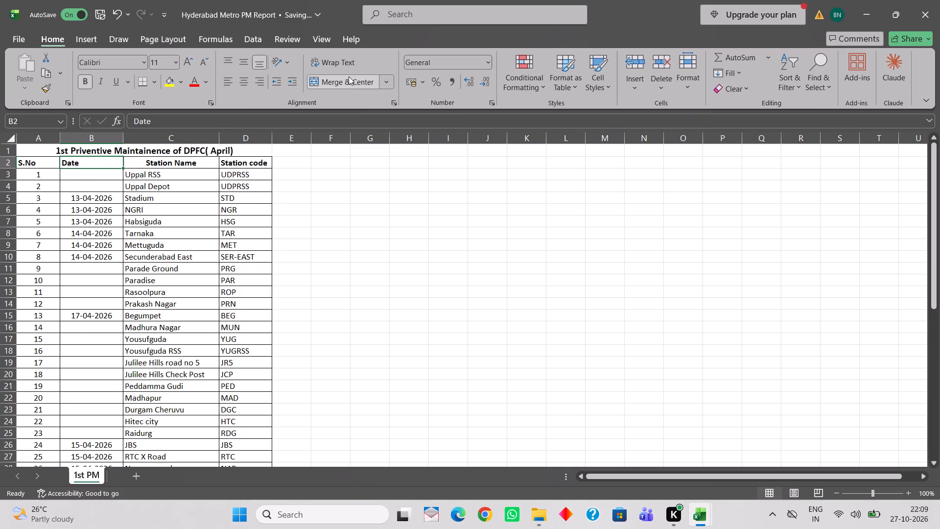
{"action": "left_click", "coordinate": [349, 76]}
{"action": "left_click", "coordinate": [45, 164]}
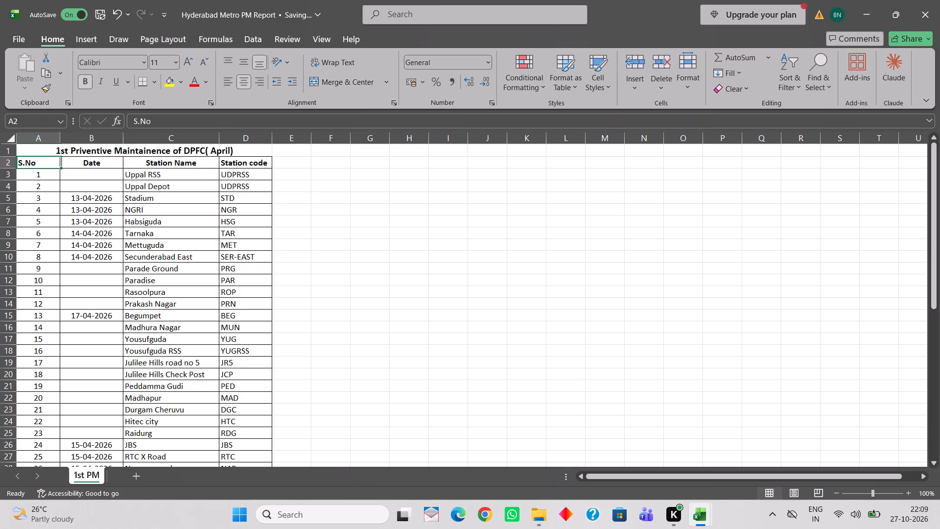
{"action": "left_click", "coordinate": [353, 85]}
Widen the Station code column and slightly widen the Station Name column, and dismiss the chat notification.
{"action": "left_click", "coordinate": [264, 141]}
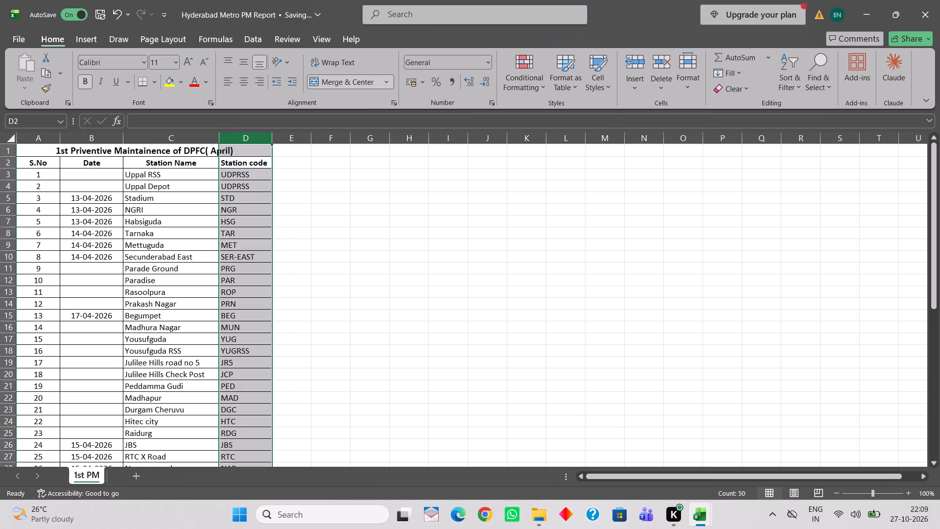
{"action": "left_click_drag", "start_coordinate": [272, 142], "coordinate": [290, 143]}
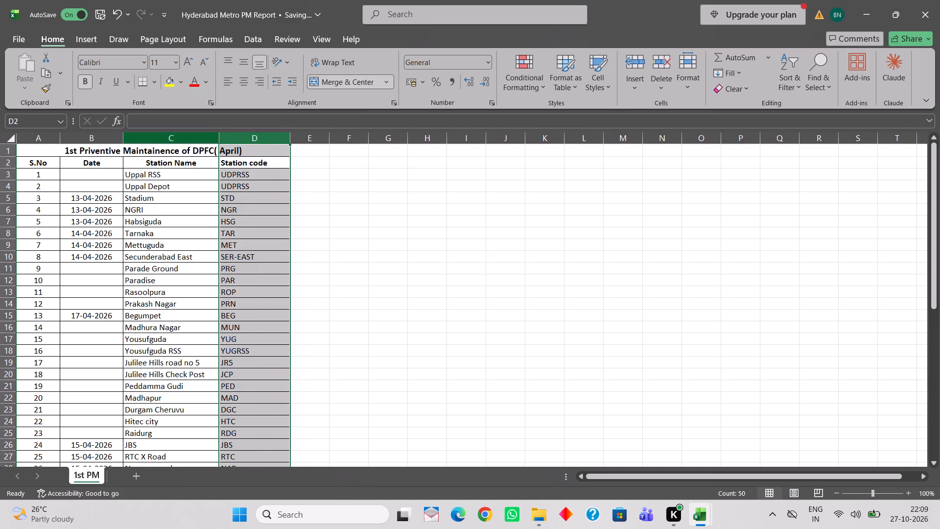
{"action": "left_click_drag", "start_coordinate": [219, 137], "coordinate": [223, 137]}
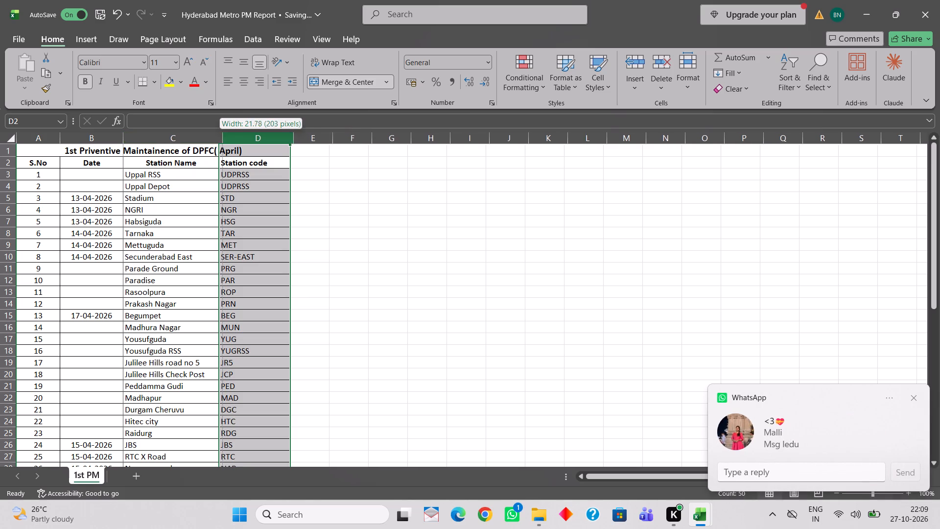
{"action": "left_click_drag", "start_coordinate": [223, 137], "coordinate": [226, 137]}
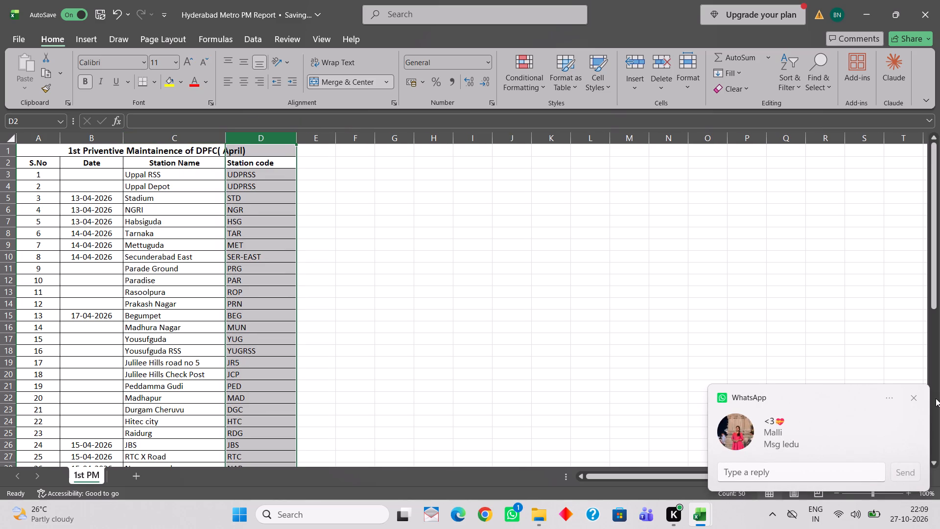
{"action": "left_click", "coordinate": [915, 397]}
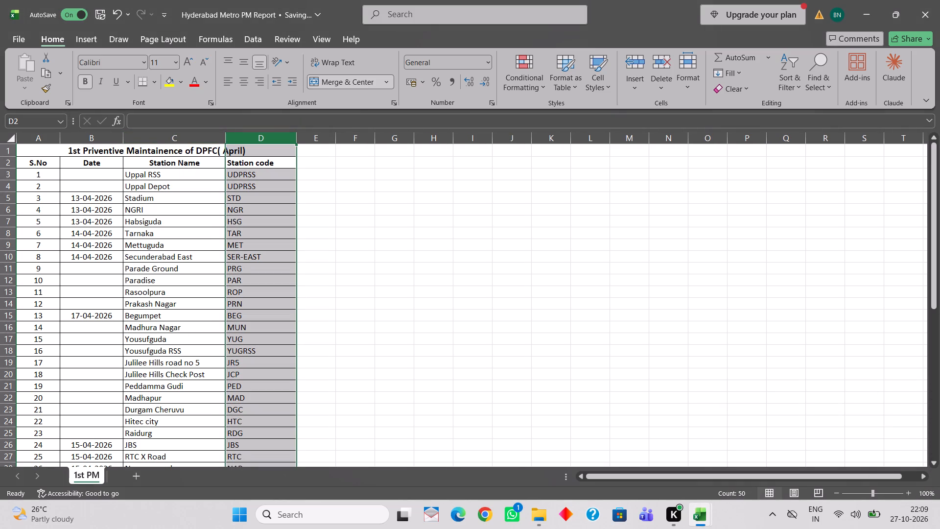
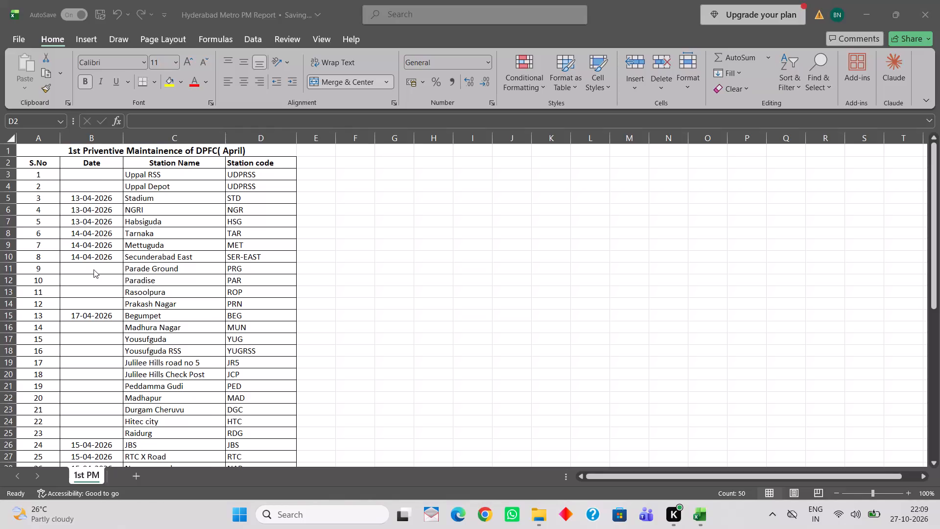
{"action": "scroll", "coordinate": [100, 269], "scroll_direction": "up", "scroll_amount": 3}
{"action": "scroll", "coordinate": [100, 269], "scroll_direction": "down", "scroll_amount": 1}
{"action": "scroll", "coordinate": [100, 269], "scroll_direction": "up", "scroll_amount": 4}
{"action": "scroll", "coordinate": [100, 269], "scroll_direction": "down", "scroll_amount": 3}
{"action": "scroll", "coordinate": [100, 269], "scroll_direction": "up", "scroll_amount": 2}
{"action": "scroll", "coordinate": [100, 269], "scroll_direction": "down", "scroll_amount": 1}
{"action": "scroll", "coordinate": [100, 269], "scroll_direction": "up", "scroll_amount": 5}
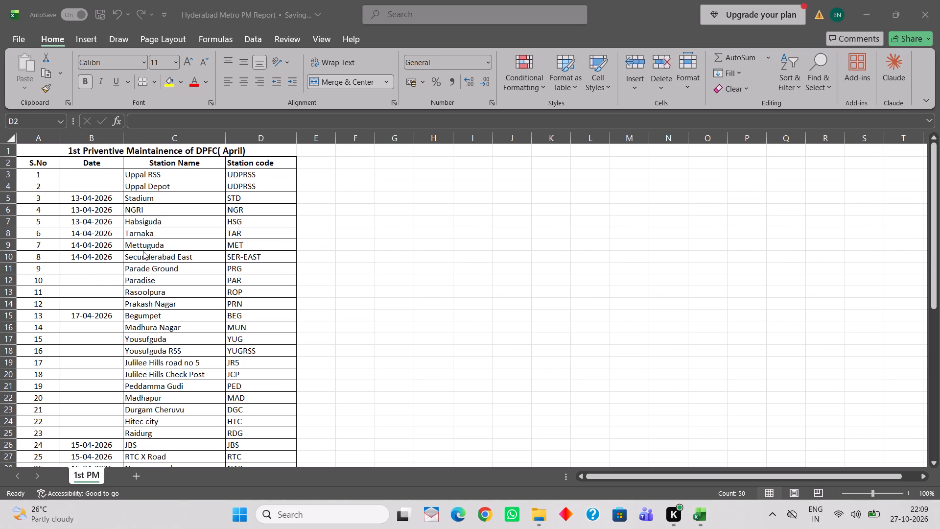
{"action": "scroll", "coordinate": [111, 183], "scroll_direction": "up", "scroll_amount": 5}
Apply All Borders to the entire station table on the 1st PM sheet, including its title and header rows.
{"action": "left_click", "coordinate": [282, 145]}
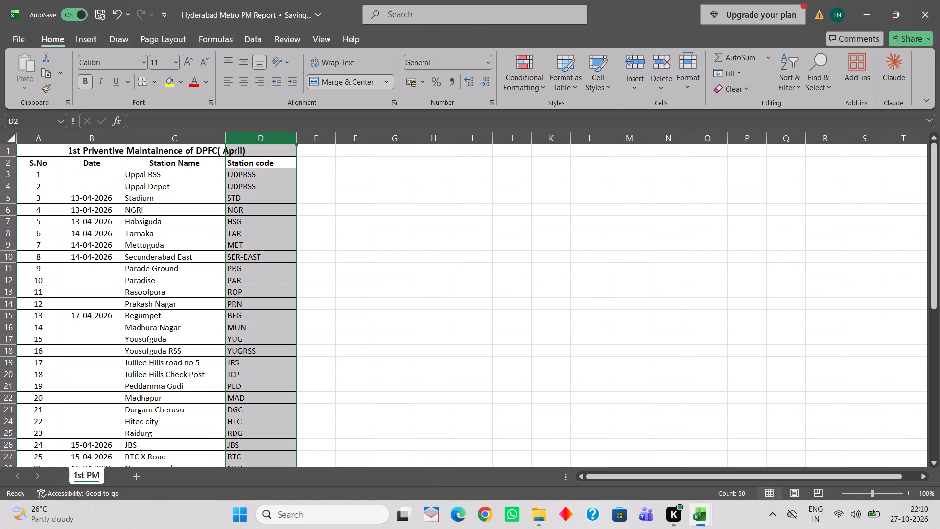
{"action": "left_click", "coordinate": [35, 150]}
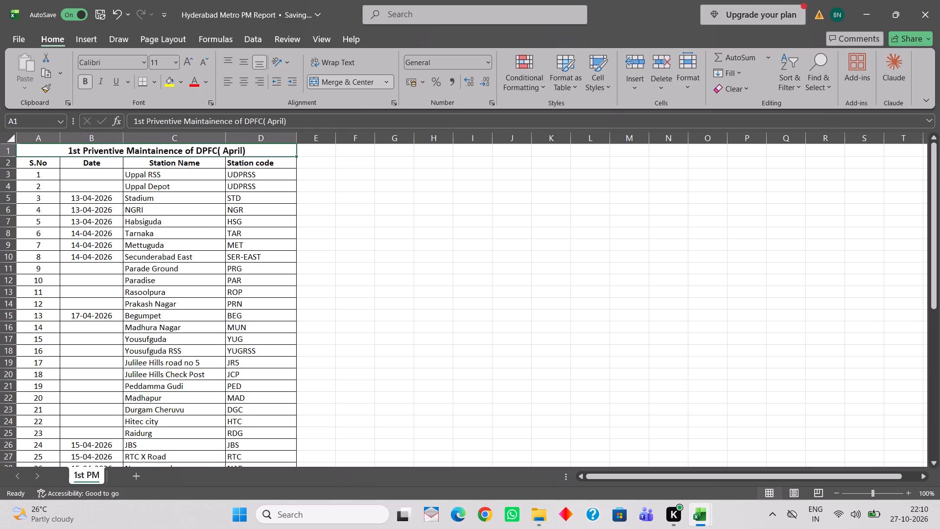
{"action": "key", "text": "ctrl+a"}
{"action": "scroll", "coordinate": [142, 226], "scroll_direction": "up", "scroll_amount": 7}
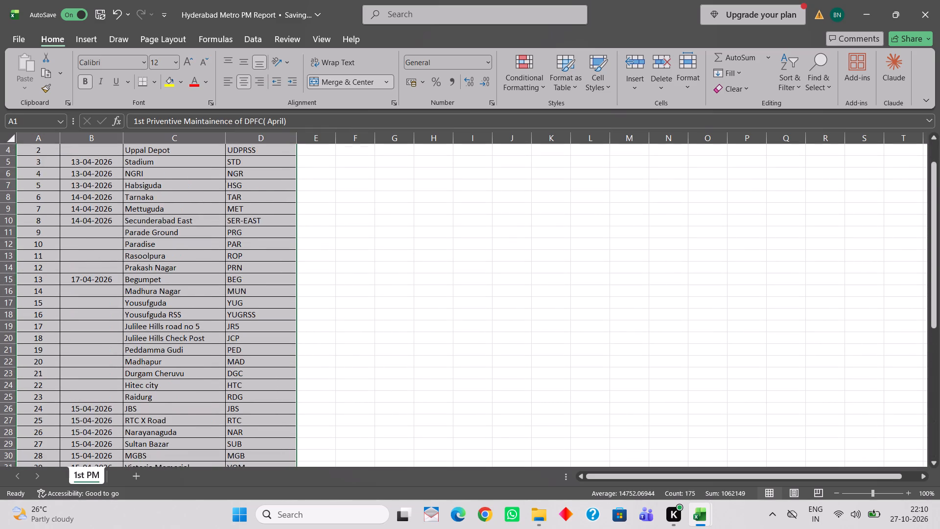
{"action": "scroll", "coordinate": [142, 226], "scroll_direction": "up", "scroll_amount": 2}
{"action": "scroll", "coordinate": [142, 226], "scroll_direction": "down", "scroll_amount": 1}
{"action": "scroll", "coordinate": [142, 226], "scroll_direction": "up", "scroll_amount": 5}
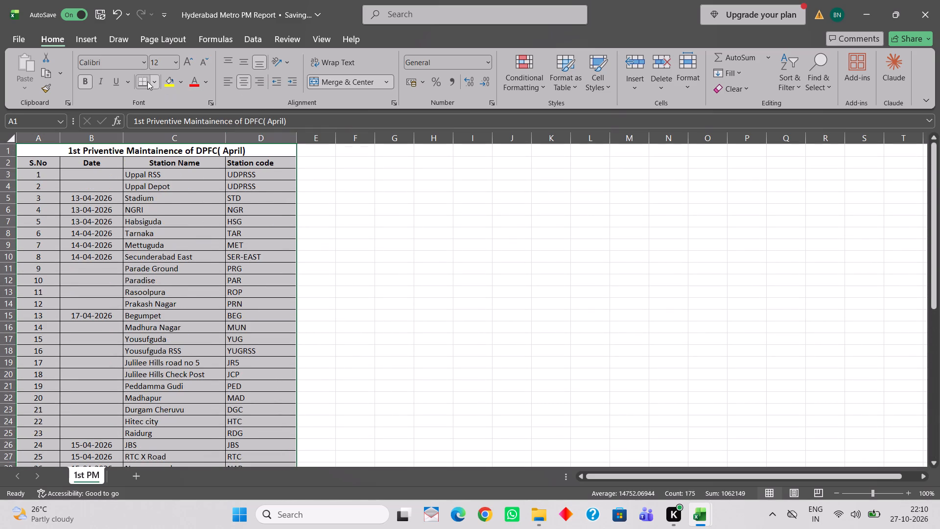
{"action": "left_click", "coordinate": [156, 81]}
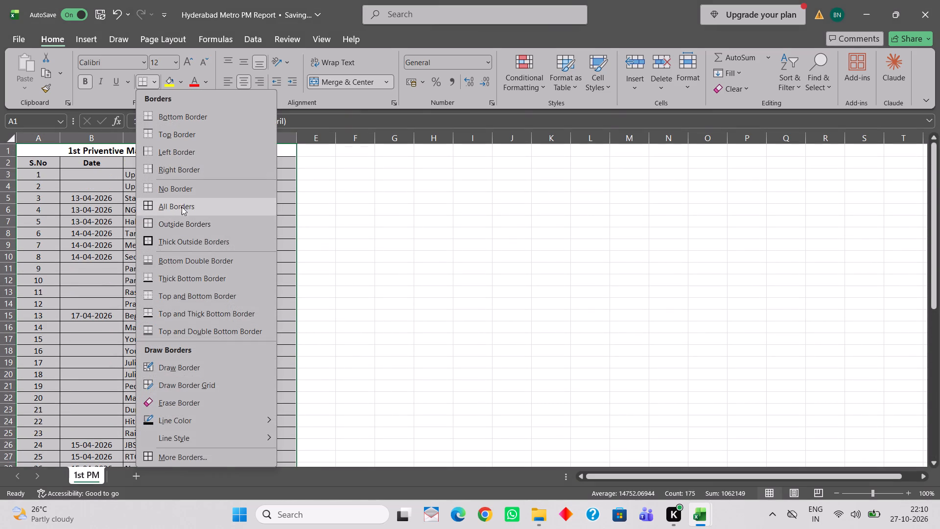
{"action": "left_click", "coordinate": [182, 203]}
{"action": "left_click", "coordinate": [240, 228]}
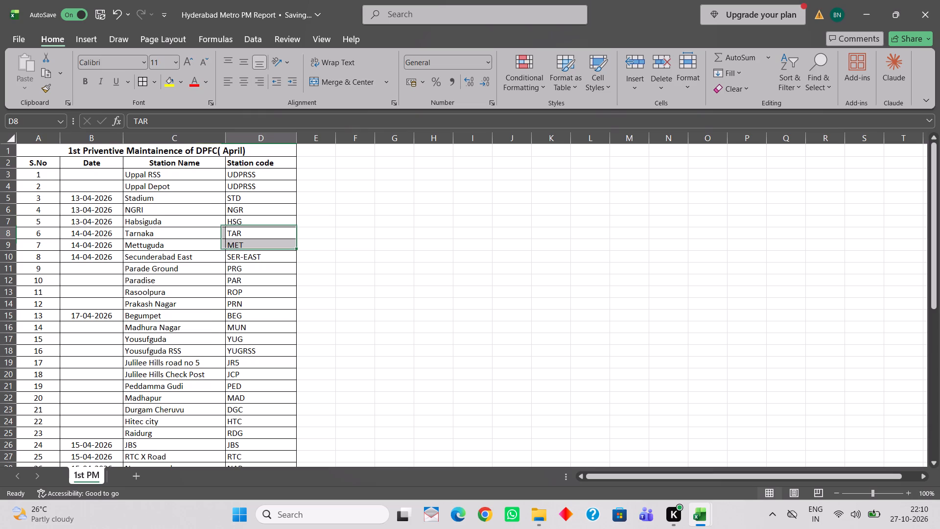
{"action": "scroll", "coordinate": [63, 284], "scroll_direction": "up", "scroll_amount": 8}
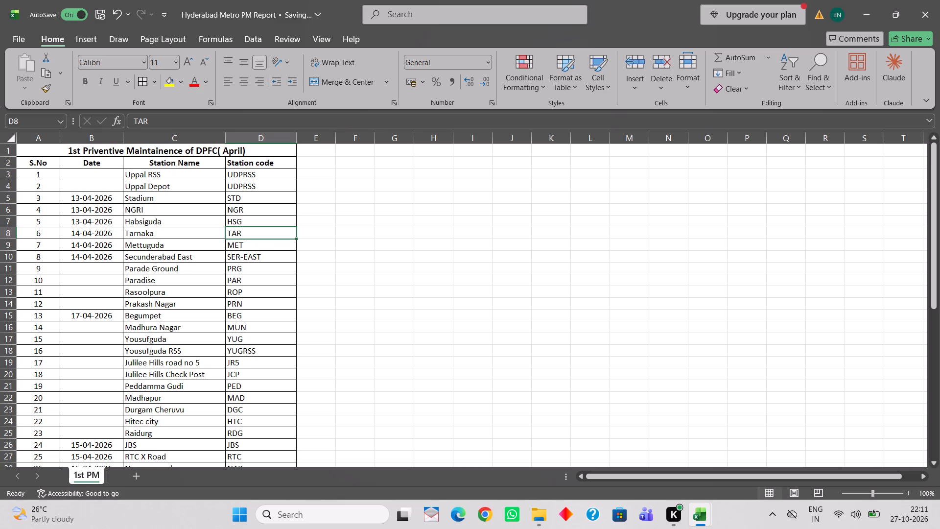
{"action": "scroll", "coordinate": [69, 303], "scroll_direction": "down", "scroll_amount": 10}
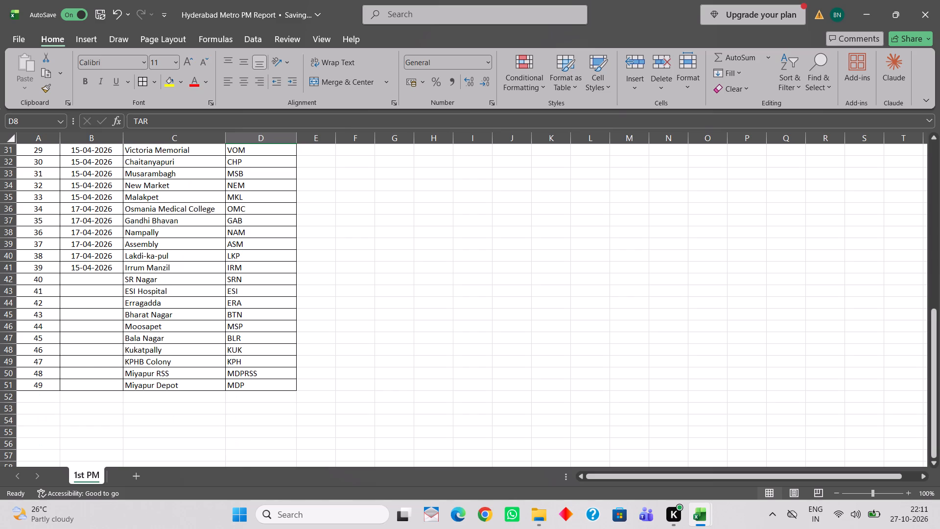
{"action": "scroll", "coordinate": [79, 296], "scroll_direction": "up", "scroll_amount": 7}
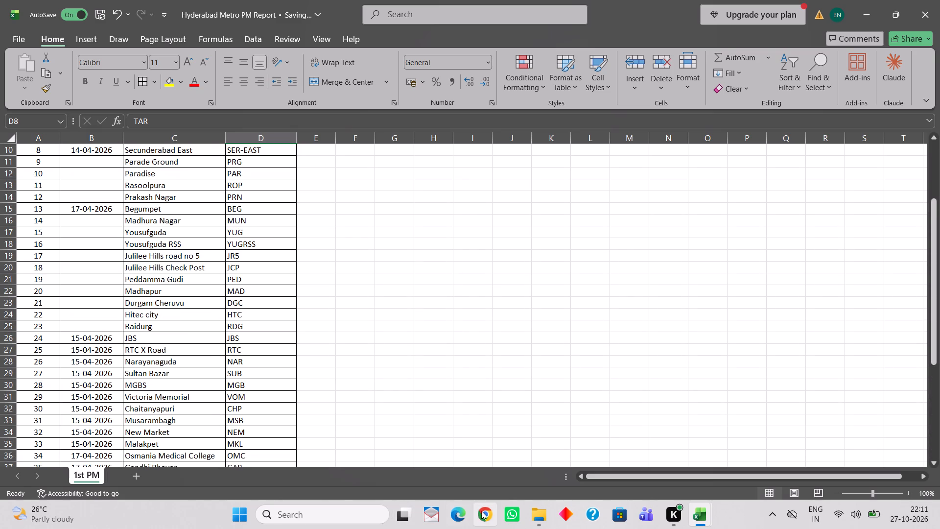
Switch to Google Chrome and open a browser window with the first listed user profile.
{"action": "left_click", "coordinate": [484, 512]}
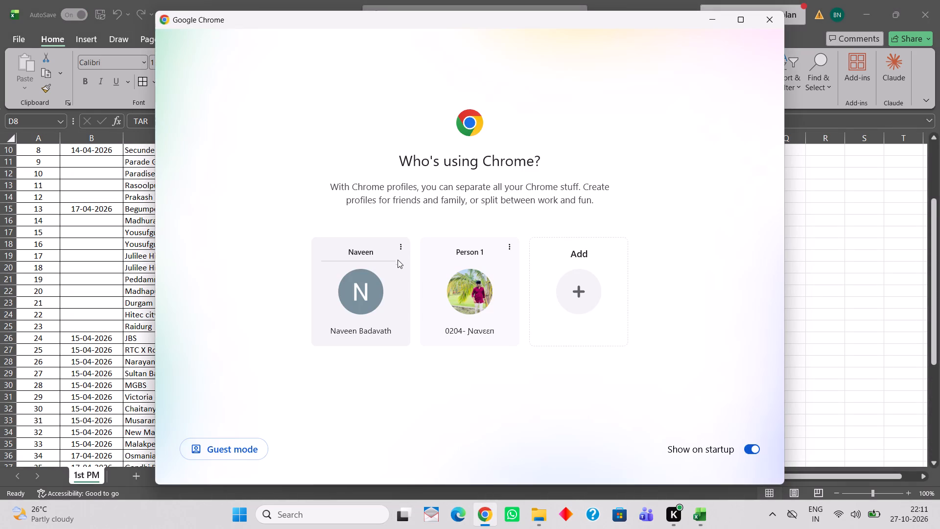
{"action": "left_click", "coordinate": [388, 278]}
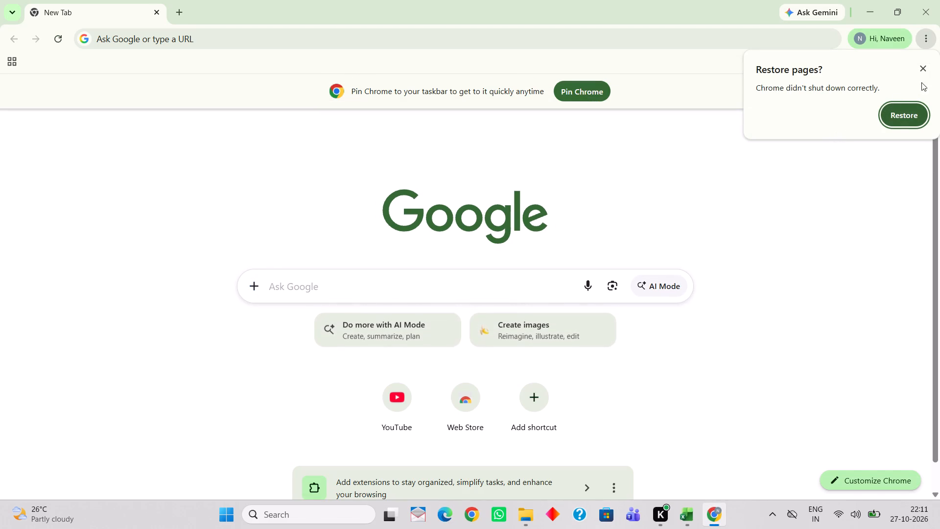
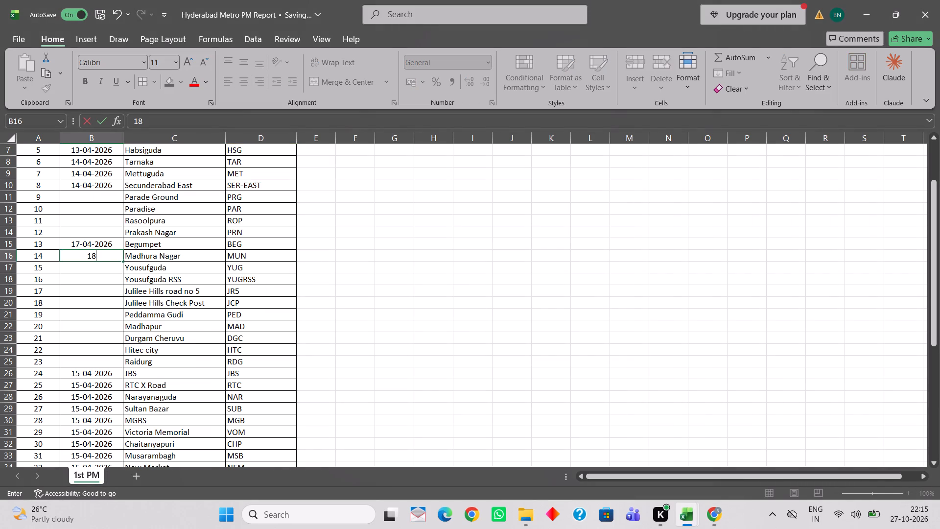
Finish entering 18-042026 as the Madhura Nagar date in B16 and copy it to the Yousufguda row in B17.
{"action": "key", "text": "minus"}
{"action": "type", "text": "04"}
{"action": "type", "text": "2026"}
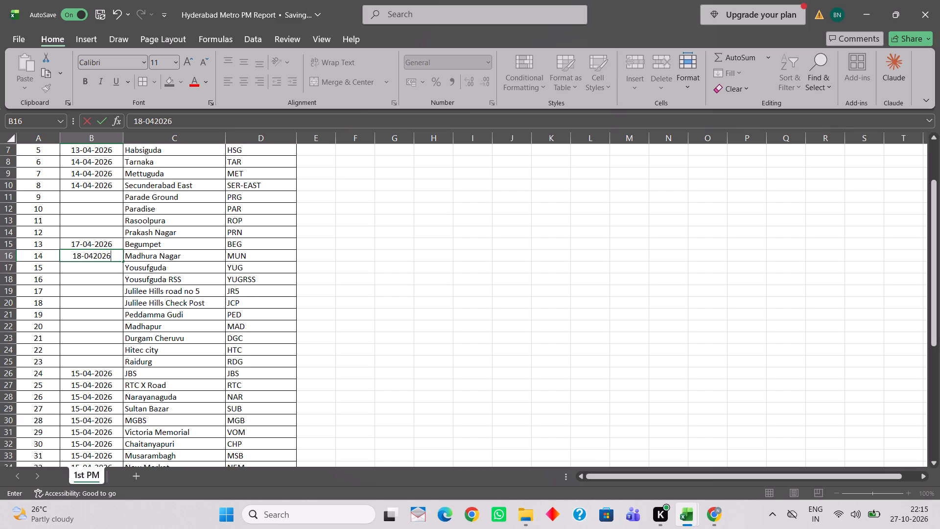
{"action": "double_click", "coordinate": [95, 259]}
{"action": "left_click", "coordinate": [95, 259]}
{"action": "double_click", "coordinate": [95, 259]}
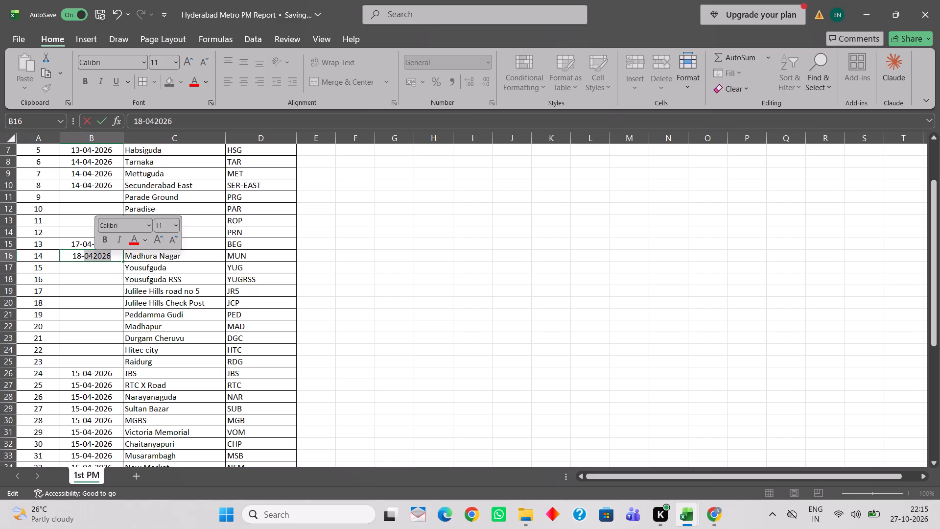
{"action": "left_click", "coordinate": [95, 259]}
{"action": "key", "text": "ctrl+c"}
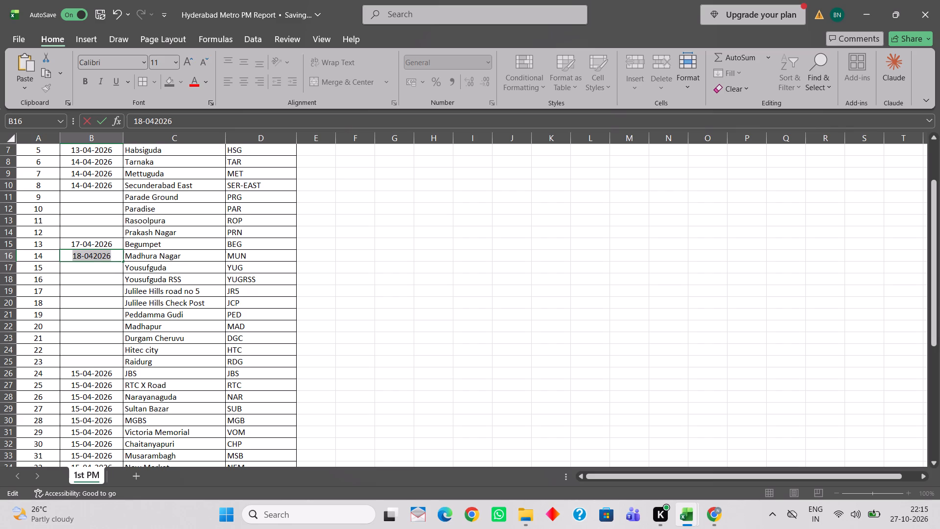
{"action": "left_click", "coordinate": [91, 270]}
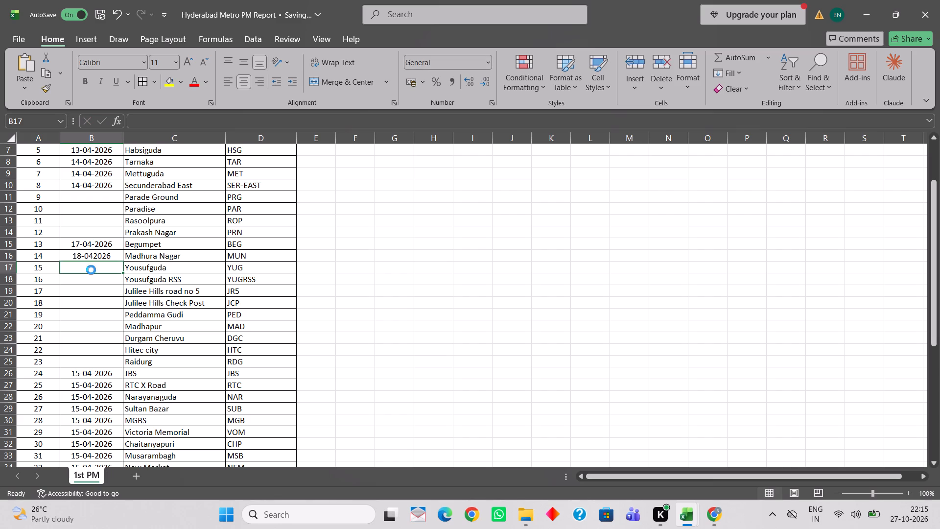
{"action": "key", "text": "ctrl+v"}
{"action": "left_click", "coordinate": [93, 286]}
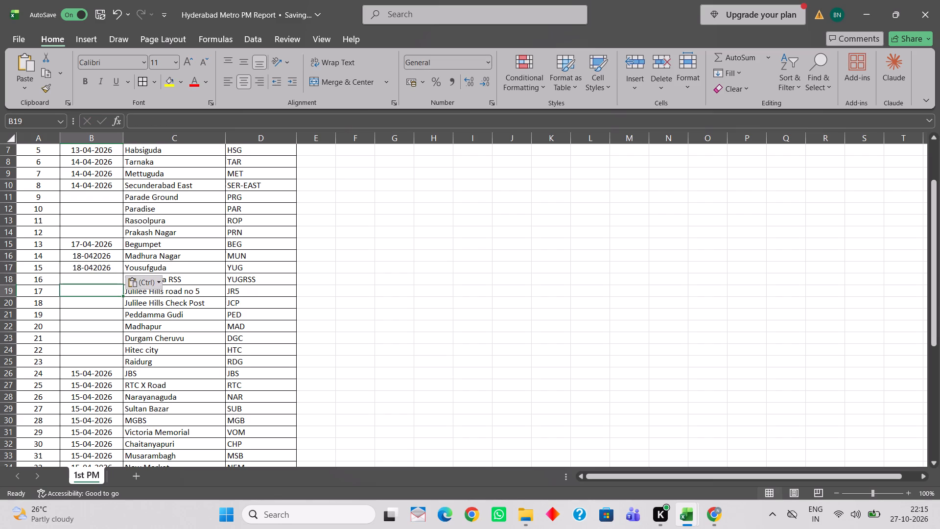
Correct the Madhura Nagar and Yousufguda dates in B16 and B17 to 18-04-2026.
{"action": "left_click", "coordinate": [97, 254]}
{"action": "double_click", "coordinate": [93, 256]}
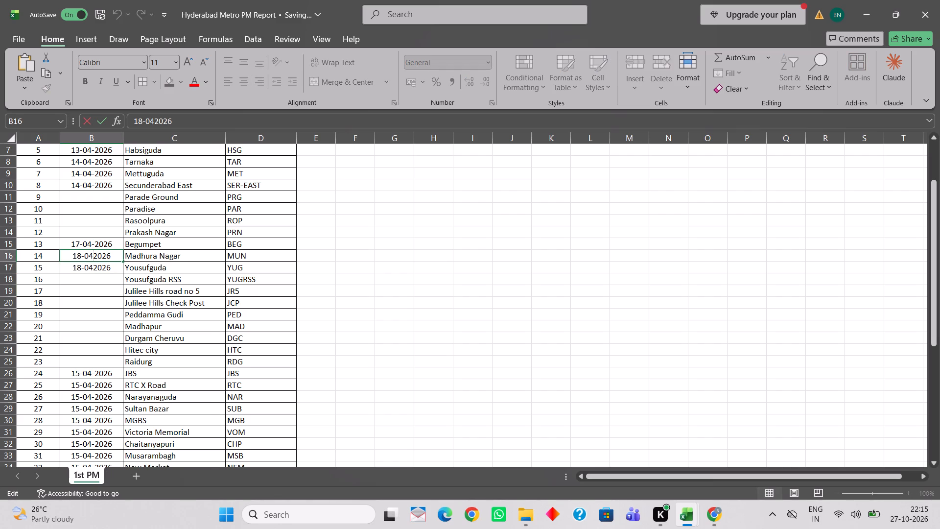
{"action": "key", "text": "minus"}
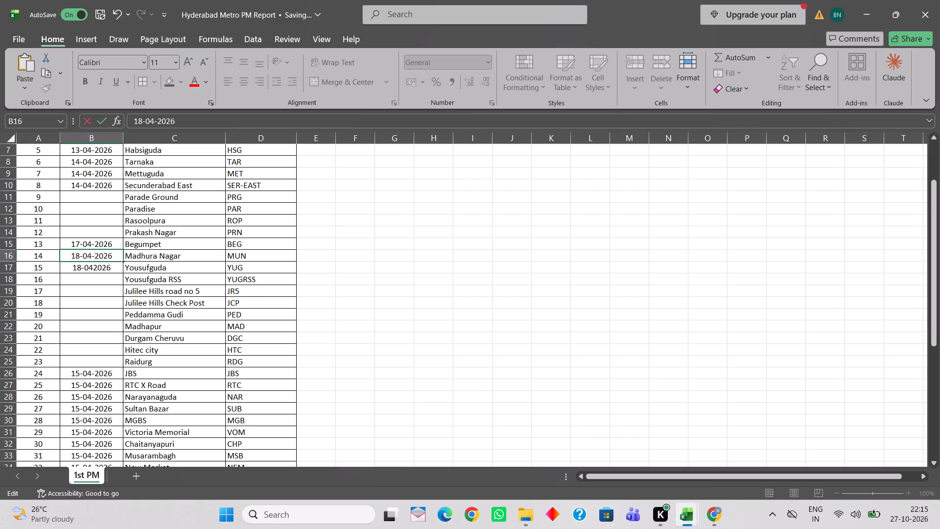
{"action": "double_click", "coordinate": [93, 266]}
{"action": "key", "text": "minus"}
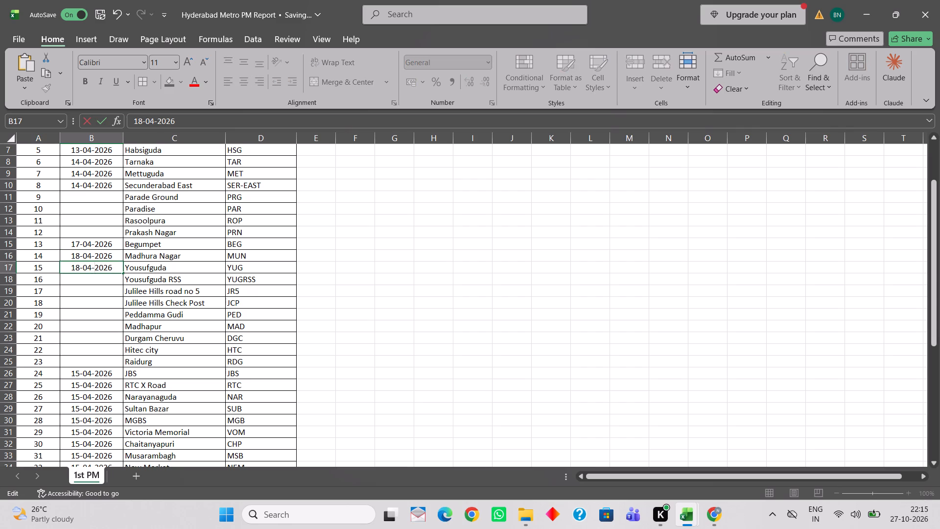
{"action": "key", "text": "ctrl+v"}
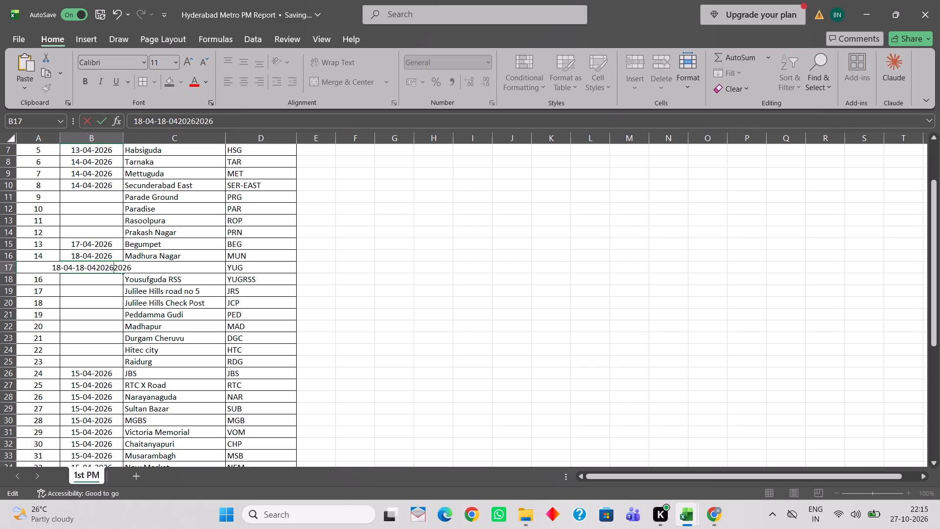
Undo the stray paste in the Yousufguda date cell B17, and copy its date 18-04-2026 to the Yousufguda RSS row in B18.
{"action": "key", "text": "ctrl+z"}
{"action": "triple_click", "coordinate": [94, 266]}
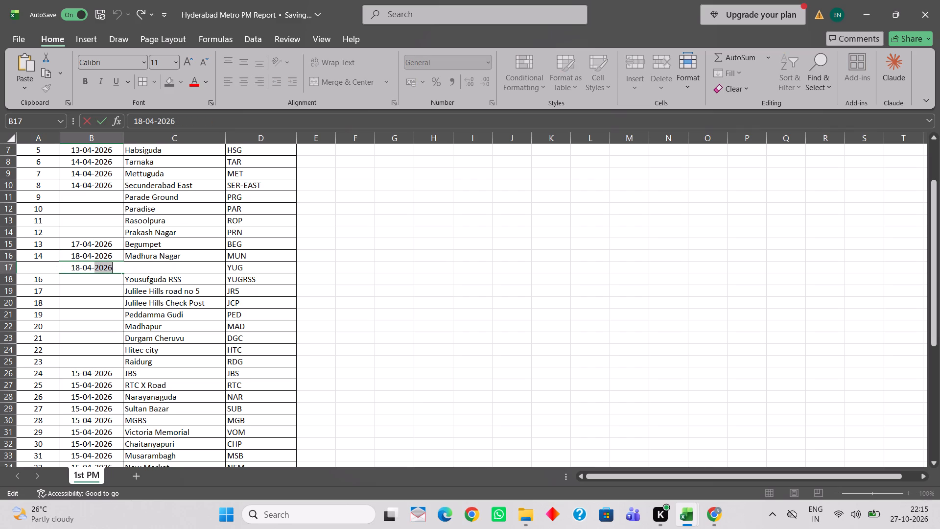
{"action": "key", "text": "ctrl+c"}
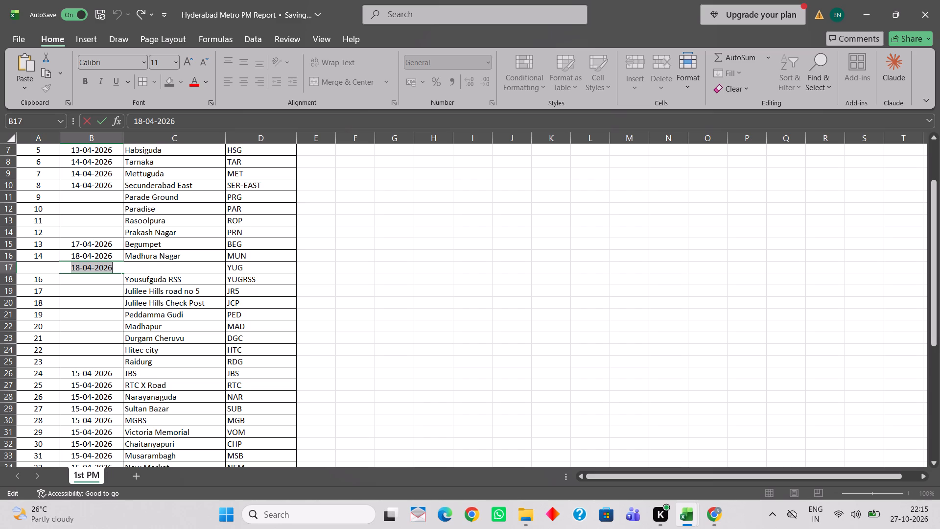
{"action": "left_click", "coordinate": [92, 275]}
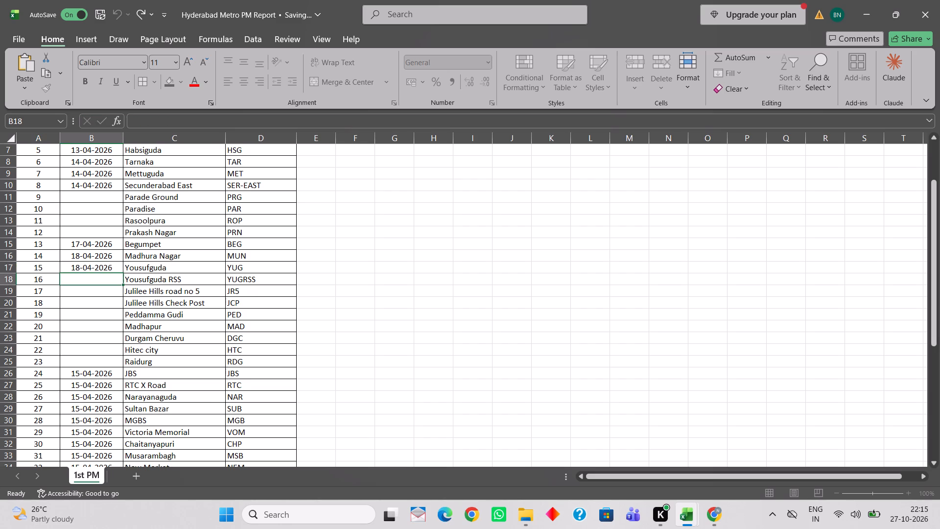
{"action": "key", "text": "ctrl+v"}
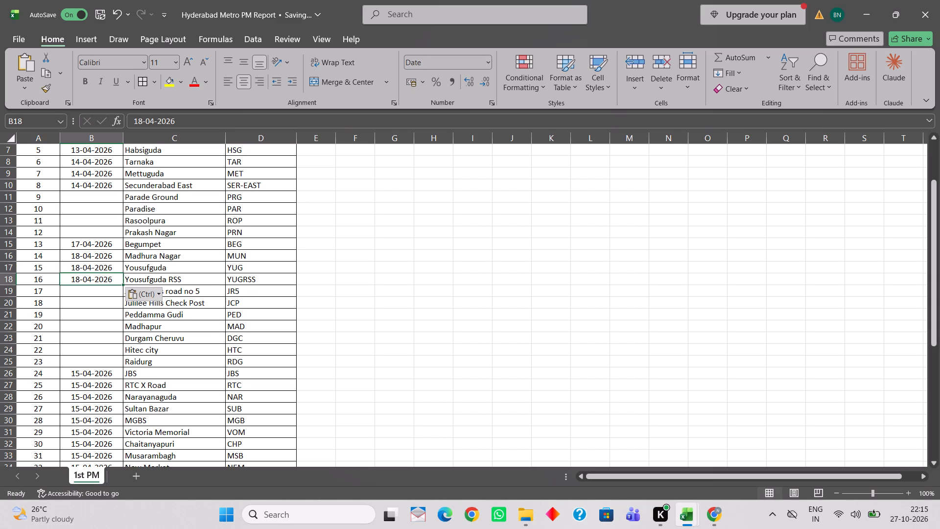
Select the empty date cell B20 in the Julilee Hills Check Post row.
{"action": "left_click", "coordinate": [91, 290]}
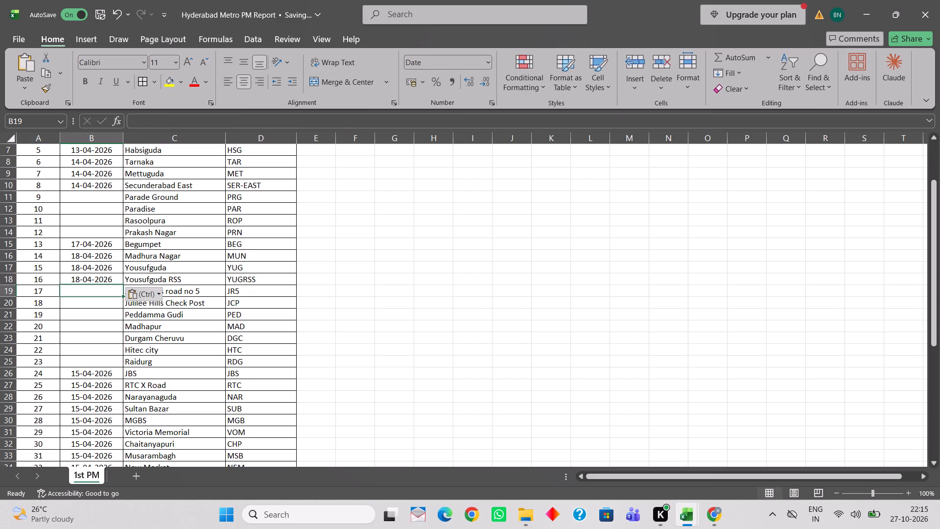
{"action": "left_click", "coordinate": [92, 308]}
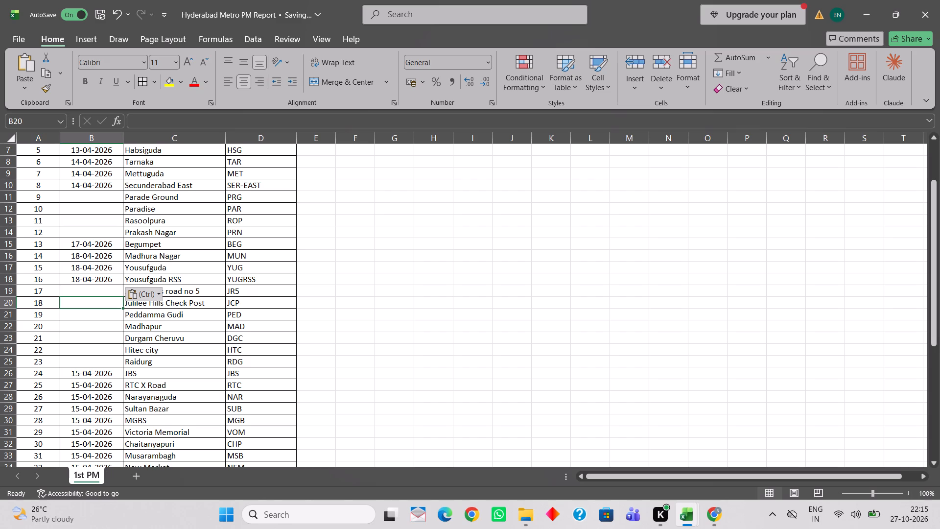
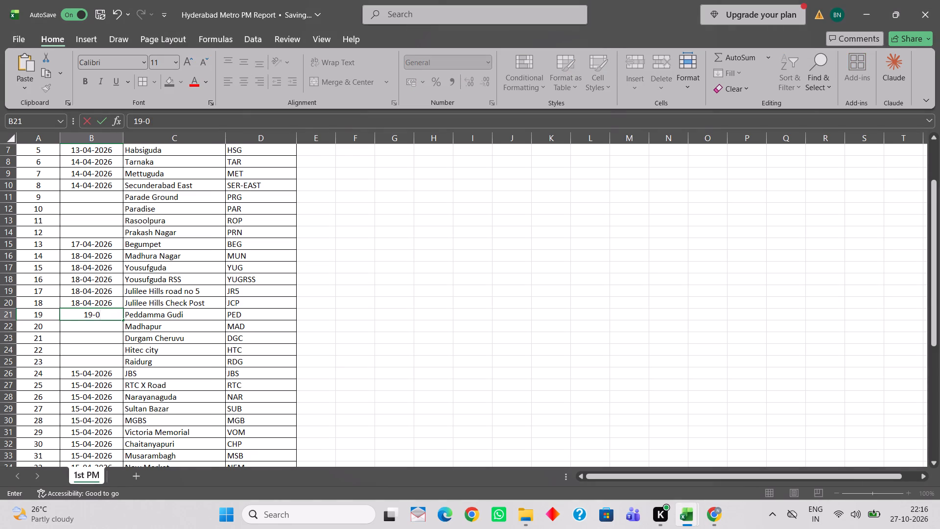
Finish entering 19-04-2026 as the Peddamma Gudi date in B21 and copy it to the Madhapur and Durgam Cheruvu rows in B22 and B23.
{"action": "type", "text": "4"}
{"action": "type", "text": "-2026"}
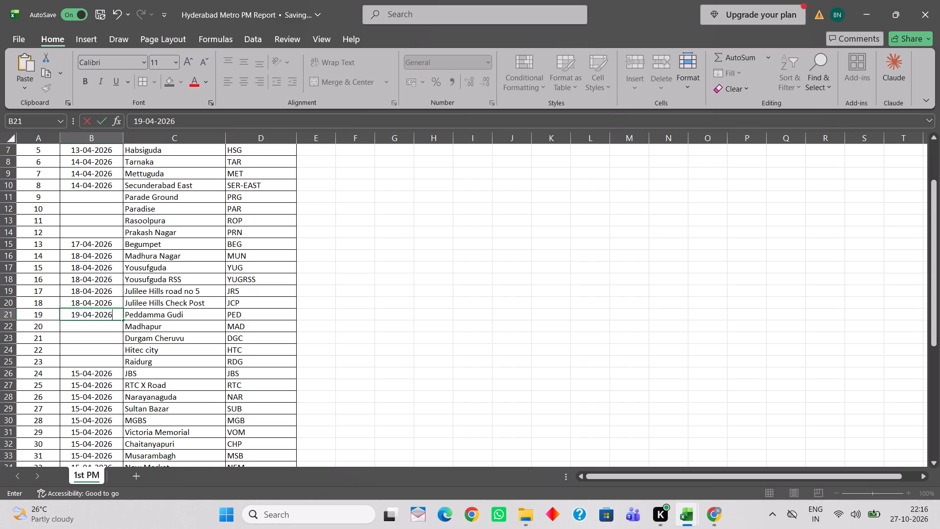
{"action": "key", "text": "ctrl+c"}
{"action": "double_click", "coordinate": [95, 313]}
{"action": "left_click", "coordinate": [95, 313]}
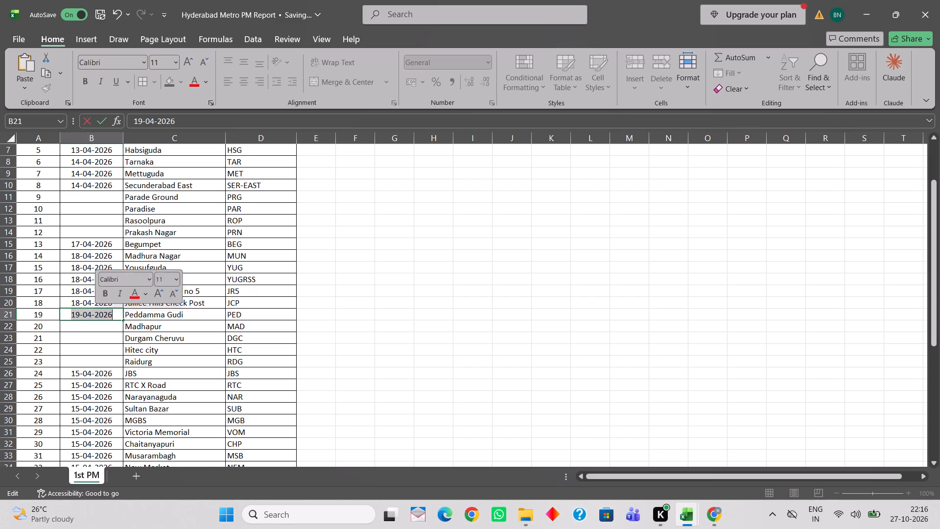
{"action": "key", "text": "ctrl+c"}
{"action": "left_click", "coordinate": [93, 328]}
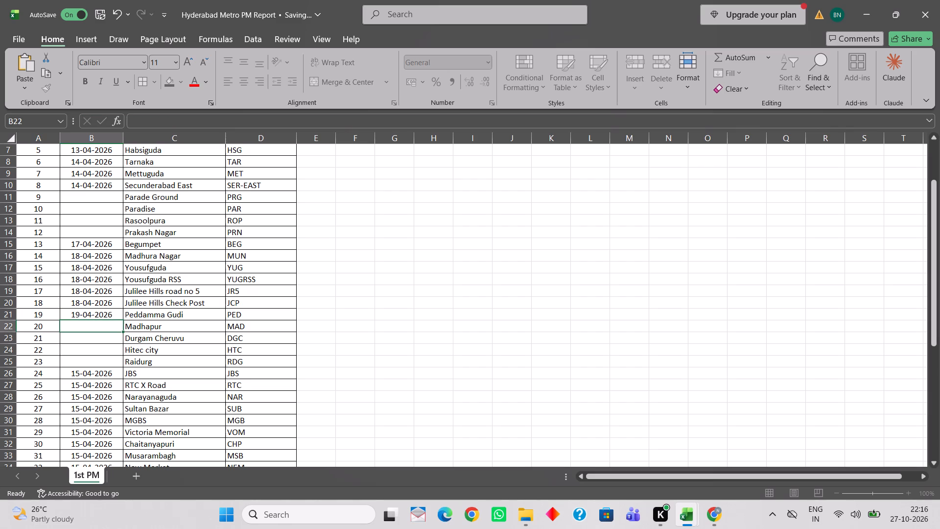
{"action": "key", "text": "ctrl+v"}
{"action": "left_click", "coordinate": [93, 341]}
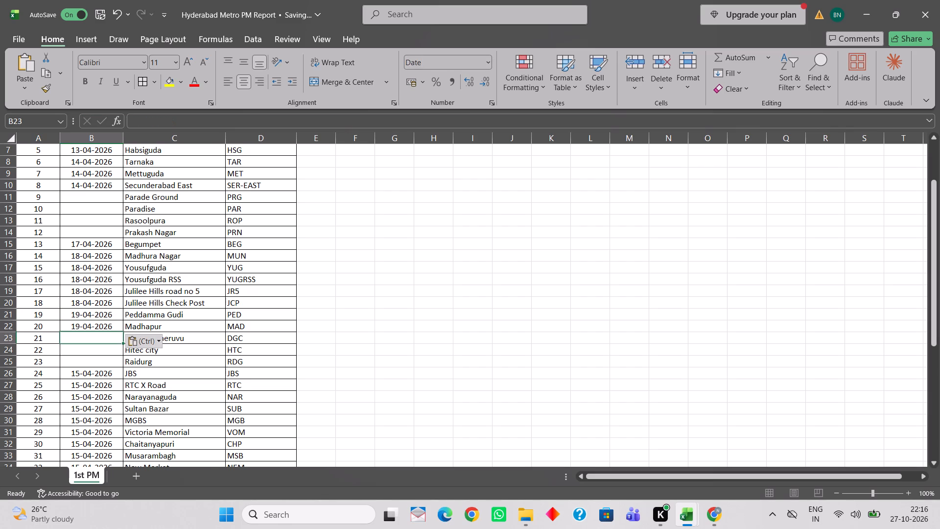
{"action": "key", "text": "ctrl+v"}
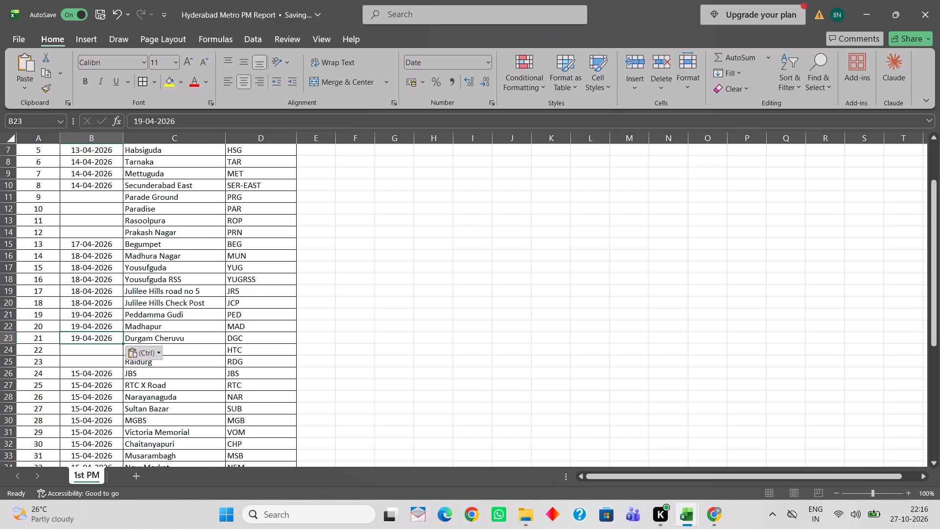
Select the empty date cell B24 in the Hitec city row.
{"action": "left_click", "coordinate": [96, 353]}
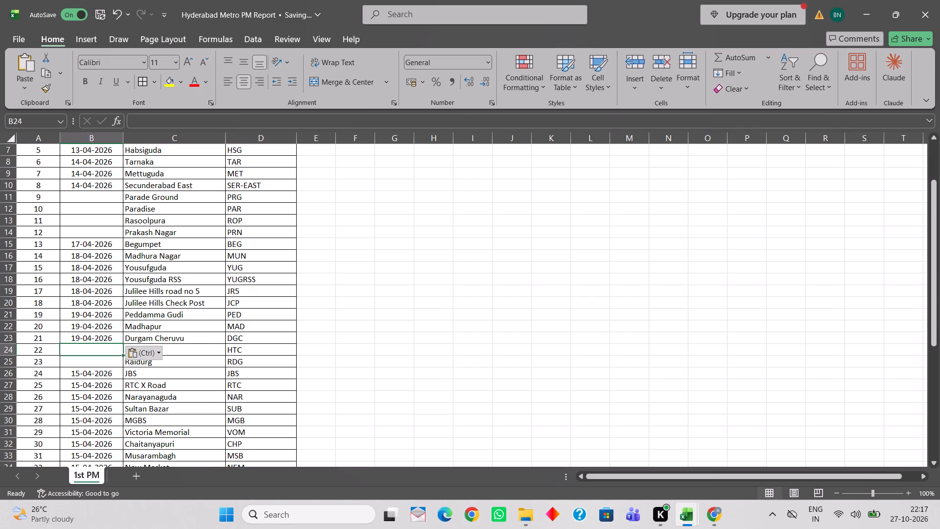
{"action": "left_click", "coordinate": [94, 361]}
{"action": "left_click", "coordinate": [96, 352]}
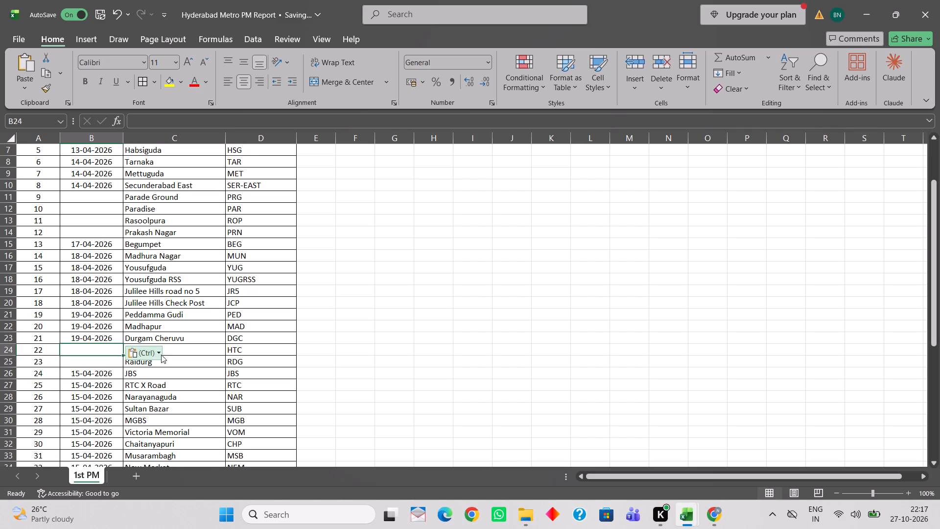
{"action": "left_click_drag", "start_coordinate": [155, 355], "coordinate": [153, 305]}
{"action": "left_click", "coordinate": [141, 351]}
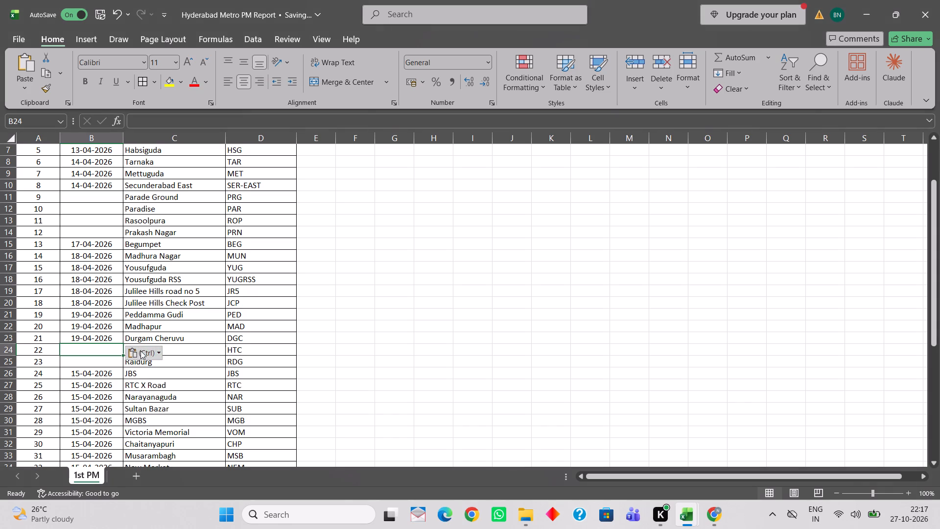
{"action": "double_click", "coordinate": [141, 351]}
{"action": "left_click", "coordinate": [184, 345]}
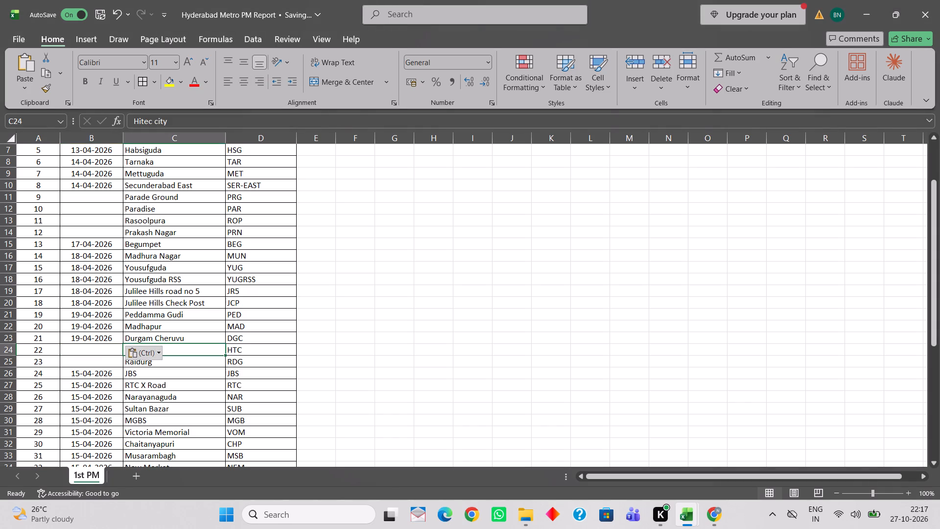
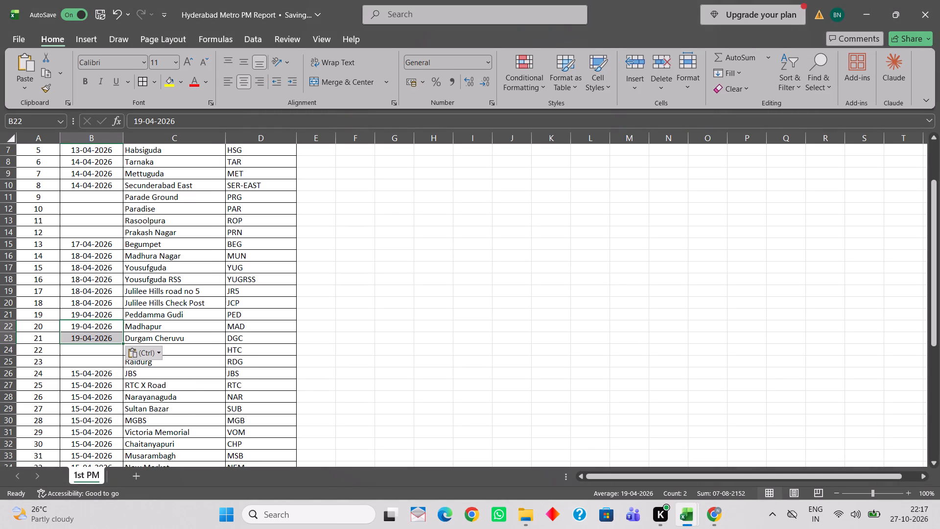
Fill the 19-04-2026 date from B22:B23 down to the Hitec city and Raidurg rows in B24 and B25.
{"action": "double_click", "coordinate": [121, 342]}
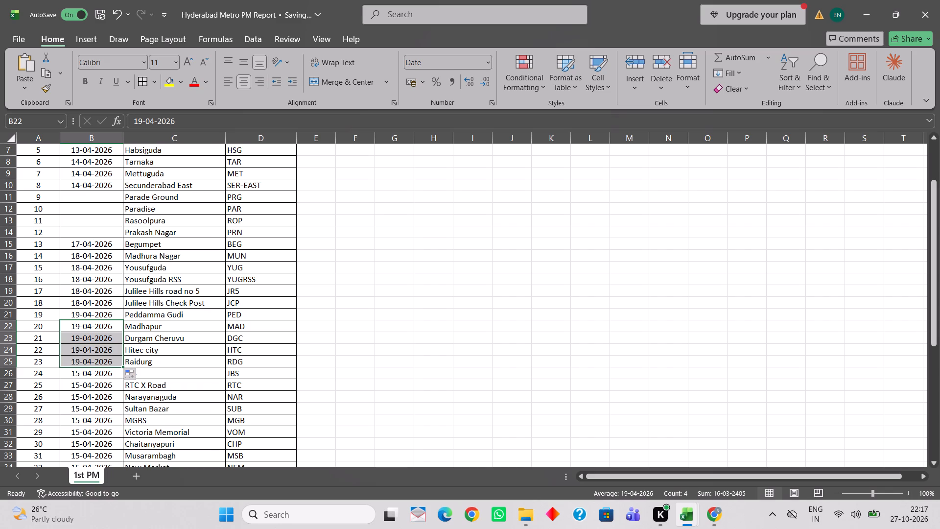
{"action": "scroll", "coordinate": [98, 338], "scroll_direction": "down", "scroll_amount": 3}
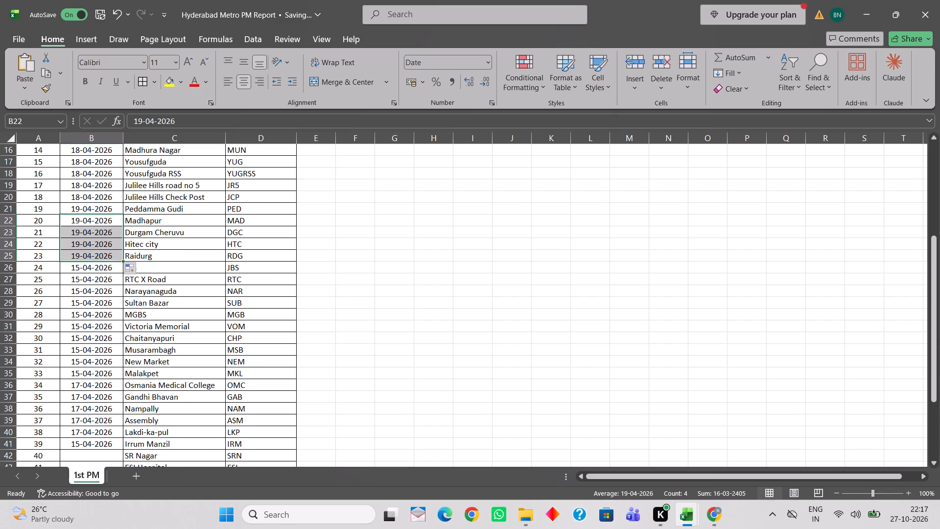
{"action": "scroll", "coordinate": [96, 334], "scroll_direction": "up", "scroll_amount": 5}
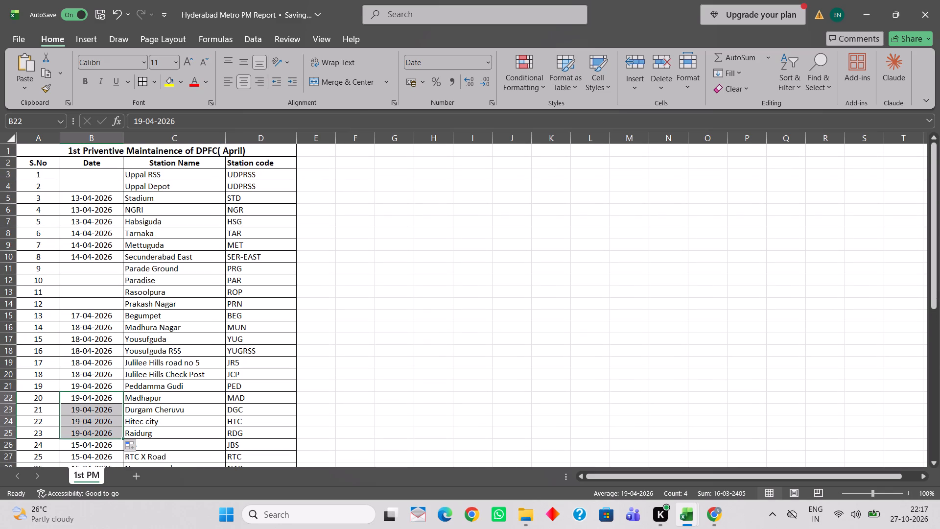
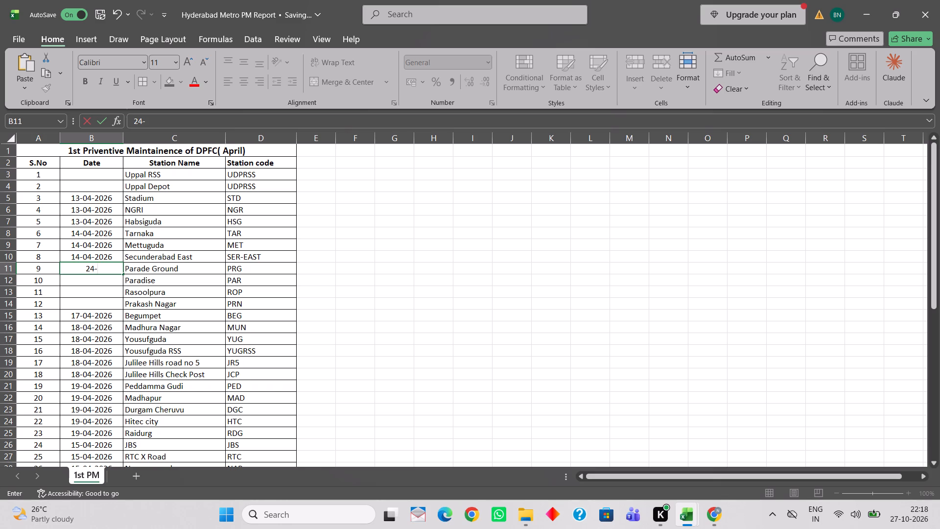
Finish entering 24-04-2026 as the Parade Ground date in B11 and copy it to the Paradise, Rasoolpura and Prakash Nagar rows in B12 to B14.
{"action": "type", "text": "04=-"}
Correct the partly entered Parade Ground date in B11 so that it reads 24-04-2026.
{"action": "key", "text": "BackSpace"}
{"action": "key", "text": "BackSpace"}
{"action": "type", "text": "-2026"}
{"action": "triple_click", "coordinate": [93, 270]}
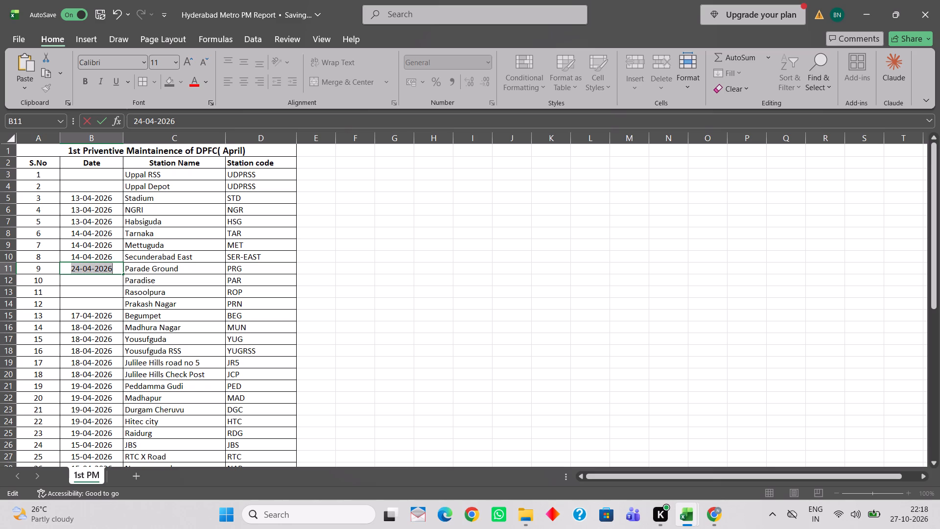
{"action": "key", "text": "ctrl+c"}
{"action": "left_click", "coordinate": [91, 279]}
{"action": "key", "text": "ctrl+v"}
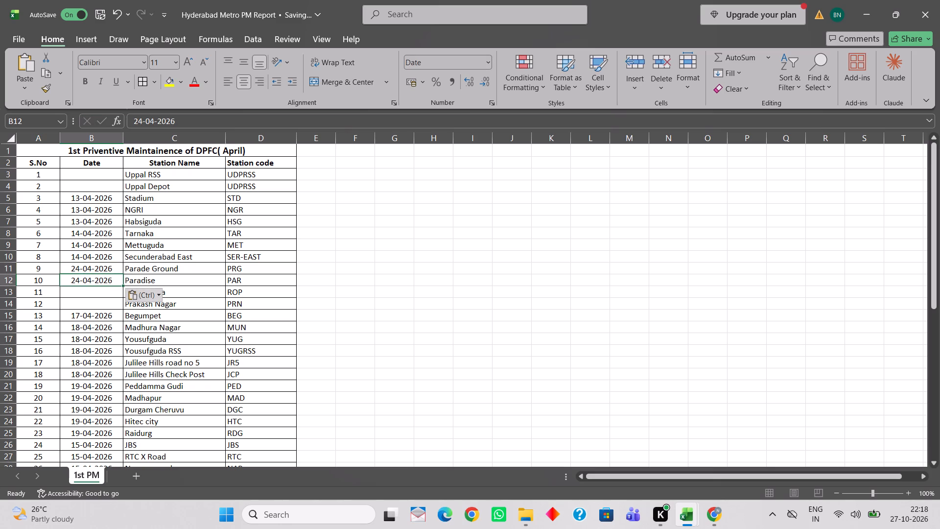
{"action": "left_click", "coordinate": [92, 291]}
{"action": "key", "text": "ctrl+v"}
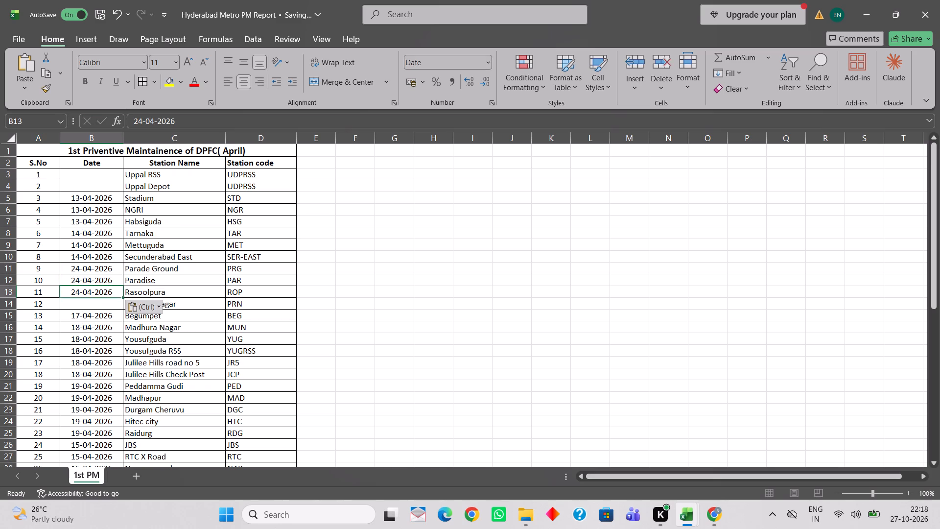
{"action": "left_click", "coordinate": [94, 304]}
{"action": "key", "text": "ctrl+v"}
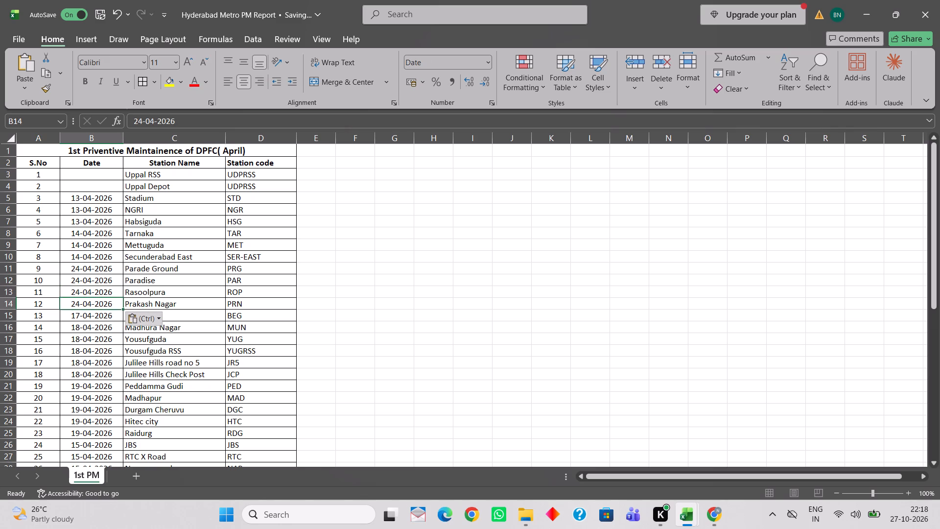
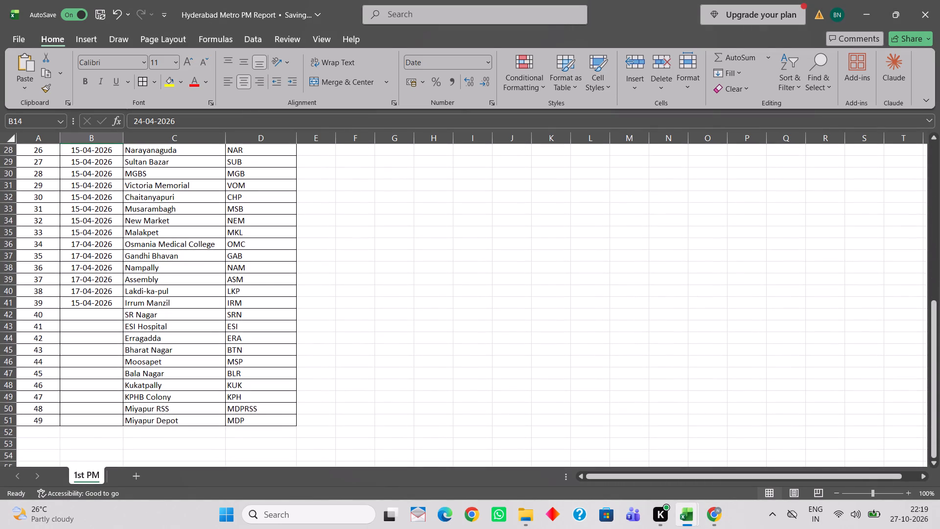
Enter the date 26-04-2026 for SR Nagar in B42.
{"action": "left_click", "coordinate": [96, 316]}
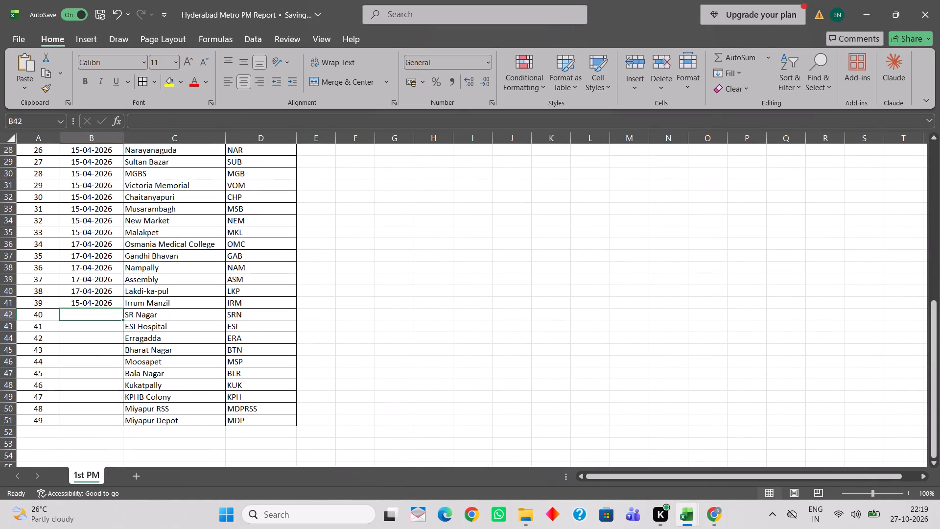
{"action": "type", "text": "26"}
{"action": "key", "text": "minus"}
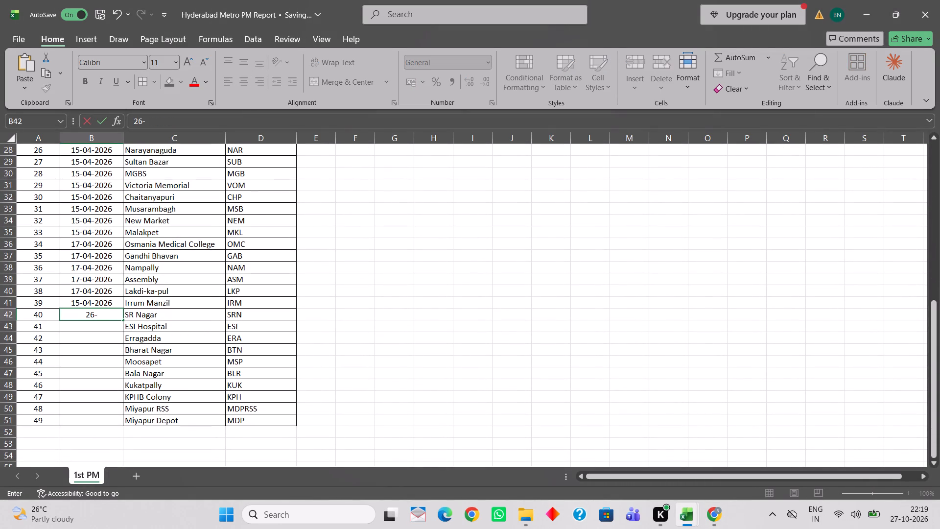
{"action": "type", "text": "04=-"}
{"action": "key", "text": "BackSpace"}
{"action": "key", "text": "BackSpace"}
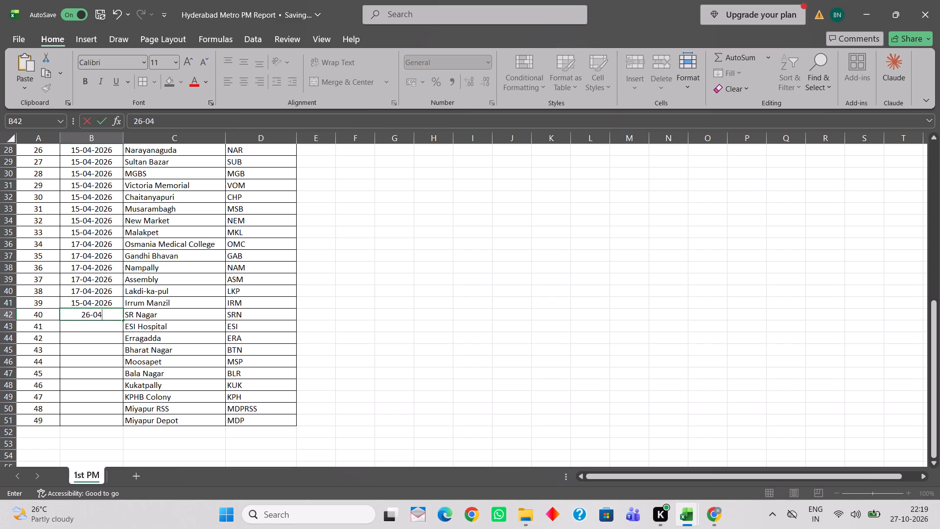
{"action": "type", "text": "-3"}
{"action": "key", "text": "BackSpace"}
{"action": "type", "text": "2026"}
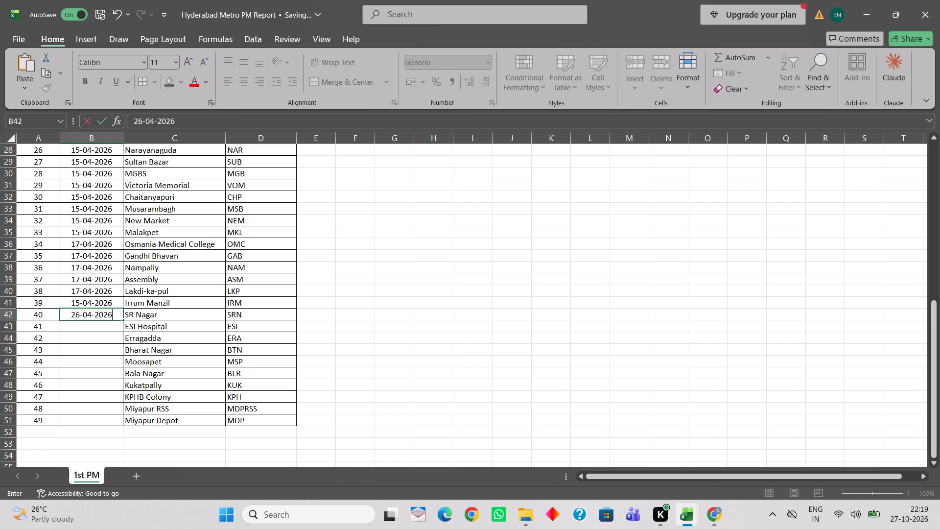
{"action": "left_click", "coordinate": [91, 325]}
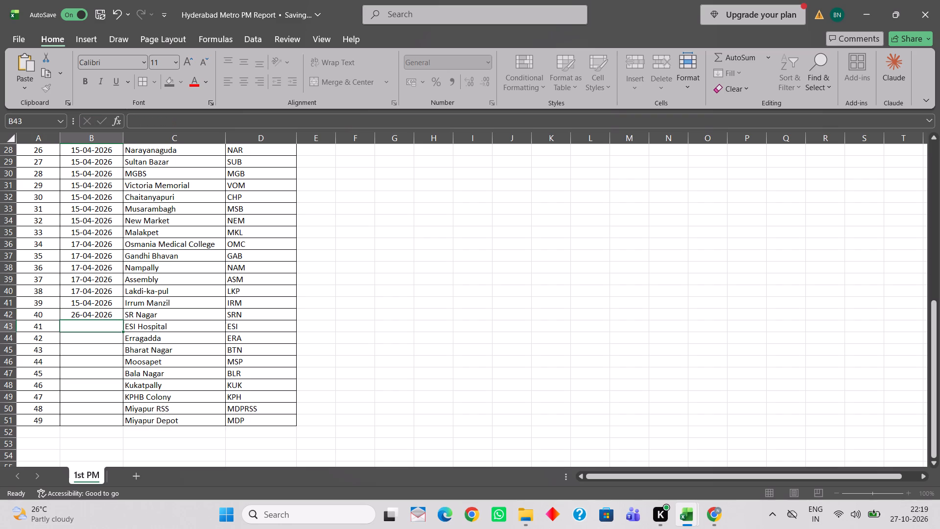
Copy the SR Nagar date 26-04-2026 into the date cells of ESI Hospital, Erragadda and Bharat Nagar (B43 to B45).
{"action": "left_click", "coordinate": [104, 315]}
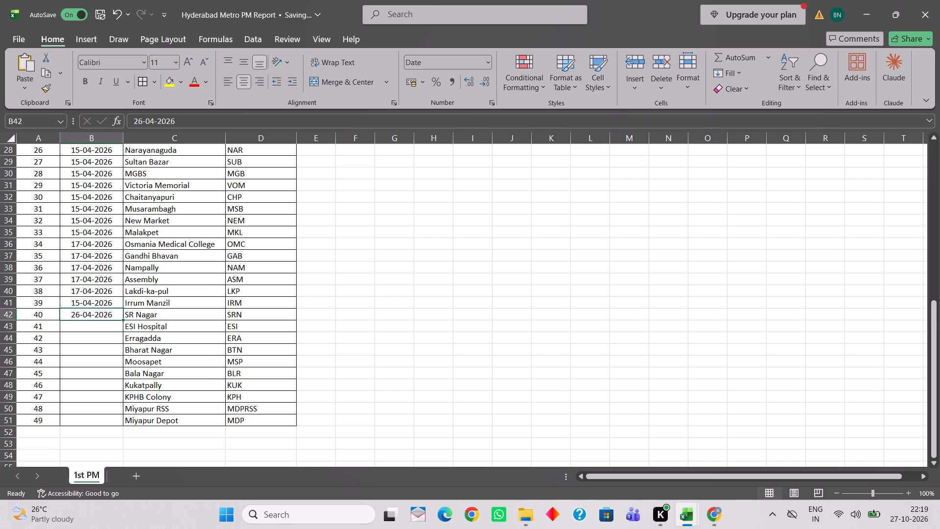
{"action": "triple_click", "coordinate": [113, 315]}
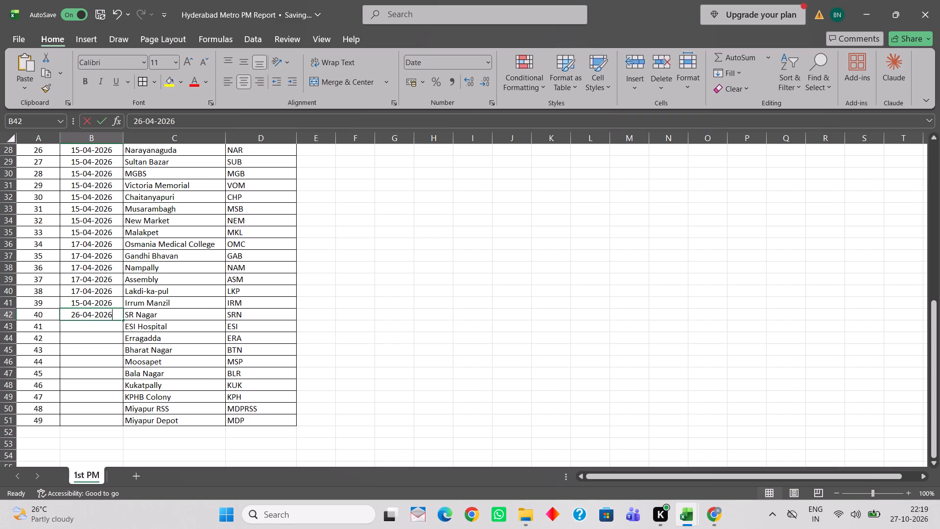
{"action": "left_click", "coordinate": [113, 315]}
{"action": "triple_click", "coordinate": [113, 315]}
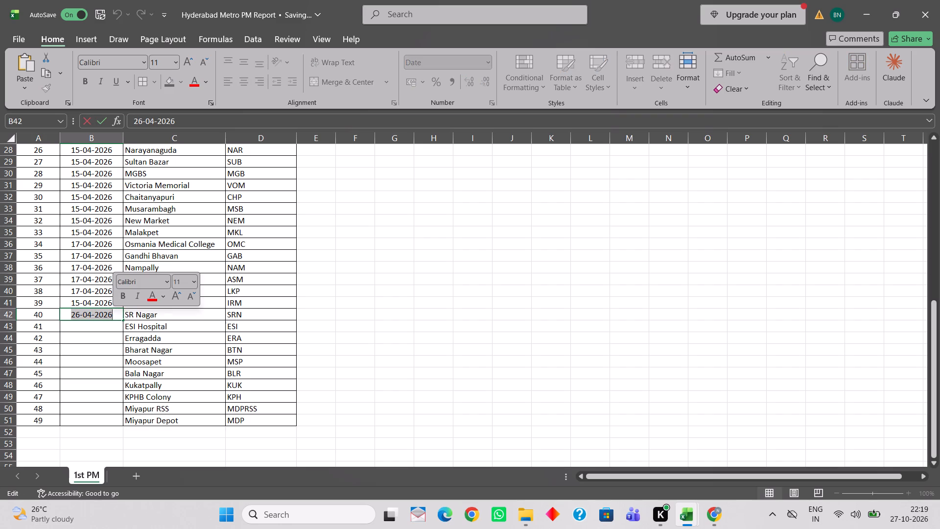
{"action": "key", "text": "ctrl+c"}
{"action": "left_click", "coordinate": [109, 329]}
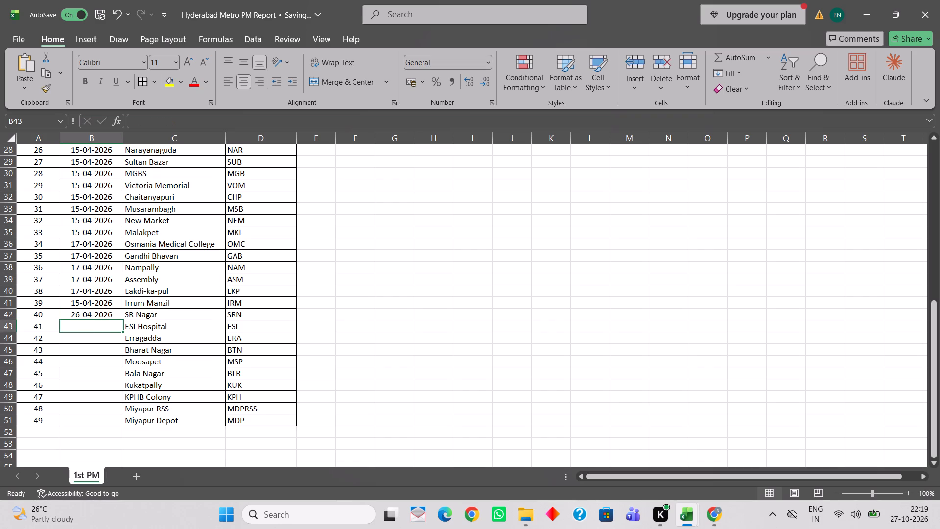
{"action": "key", "text": "ctrl+v"}
{"action": "left_click", "coordinate": [105, 340]}
{"action": "key", "text": "ctrl+v"}
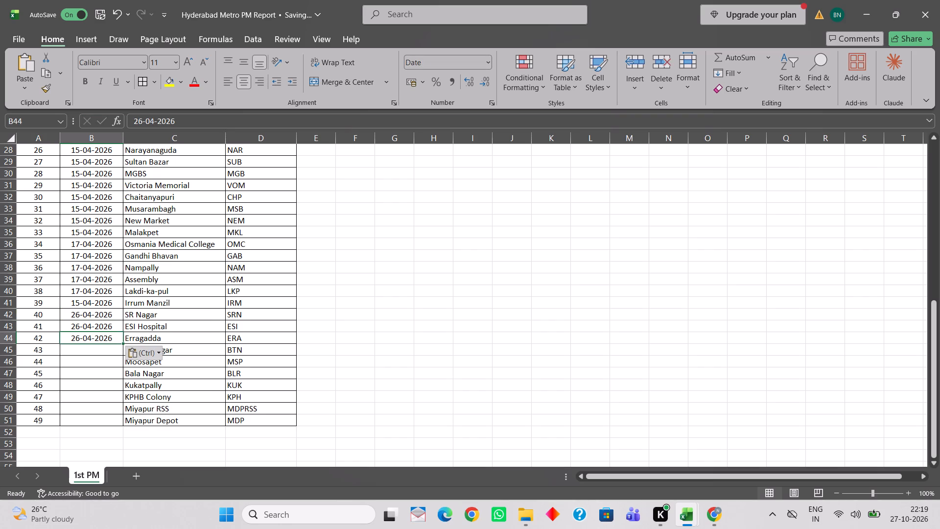
{"action": "left_click", "coordinate": [100, 347]}
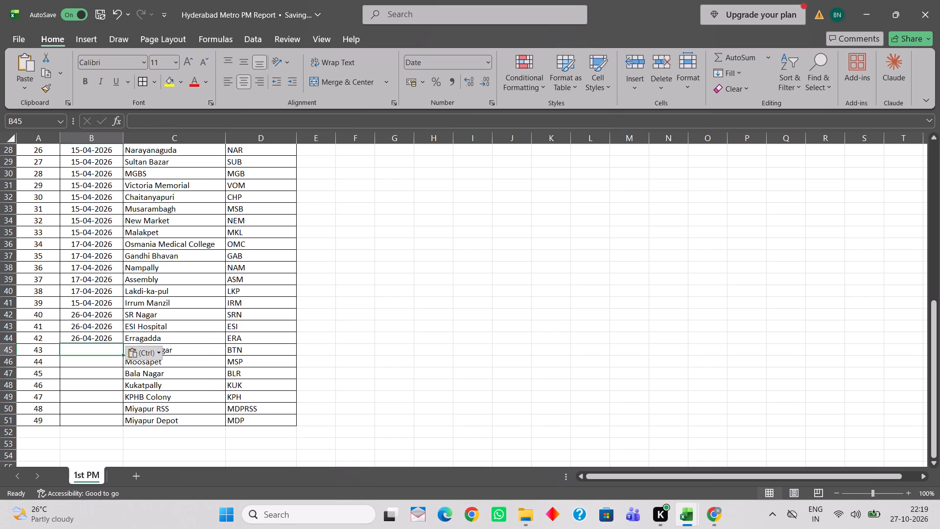
{"action": "key", "text": "ctrl+v"}
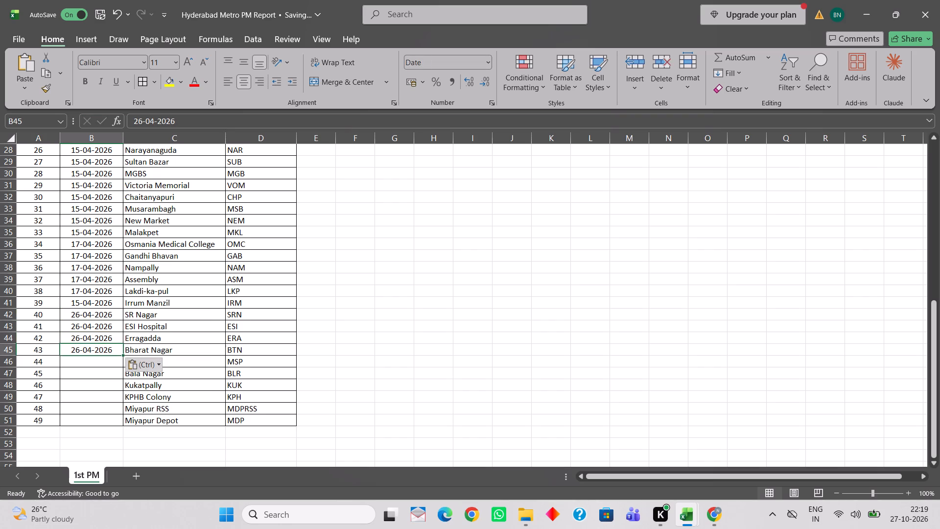
Paste the copied date 26-04-2026 into the date cells of Moosapet, Bala Nagar and Kukatpally (B46 to B48).
{"action": "left_click", "coordinate": [97, 364]}
{"action": "key", "text": "ctrl+v"}
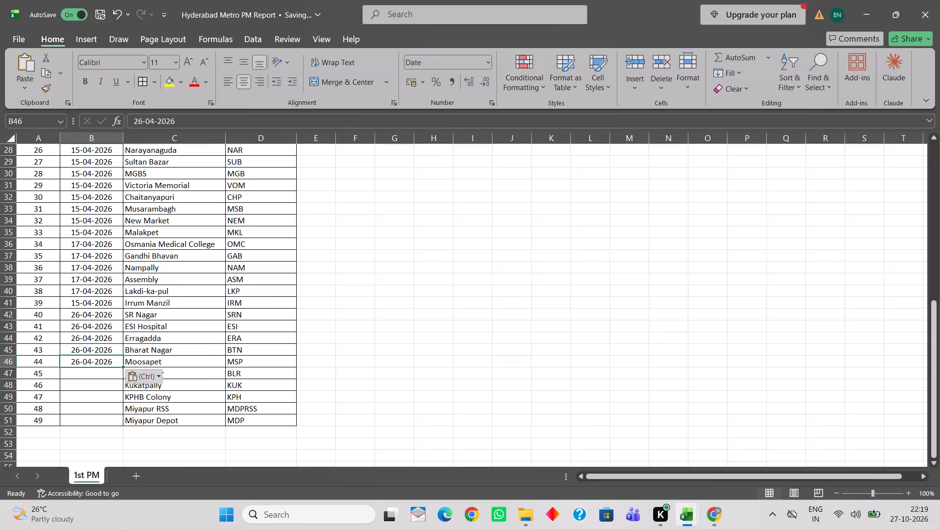
{"action": "left_click", "coordinate": [96, 378]}
{"action": "key", "text": "ctrl+v"}
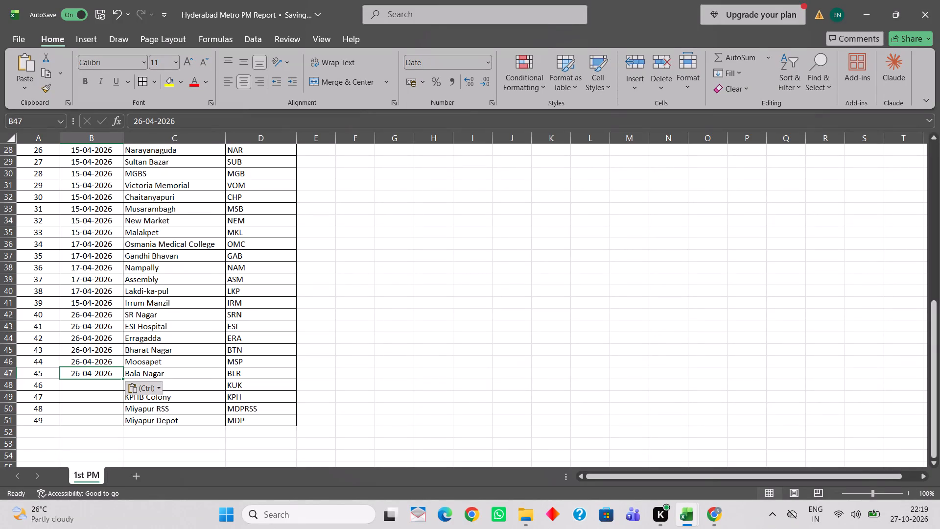
{"action": "left_click", "coordinate": [97, 385]}
{"action": "key", "text": "ctrl+v"}
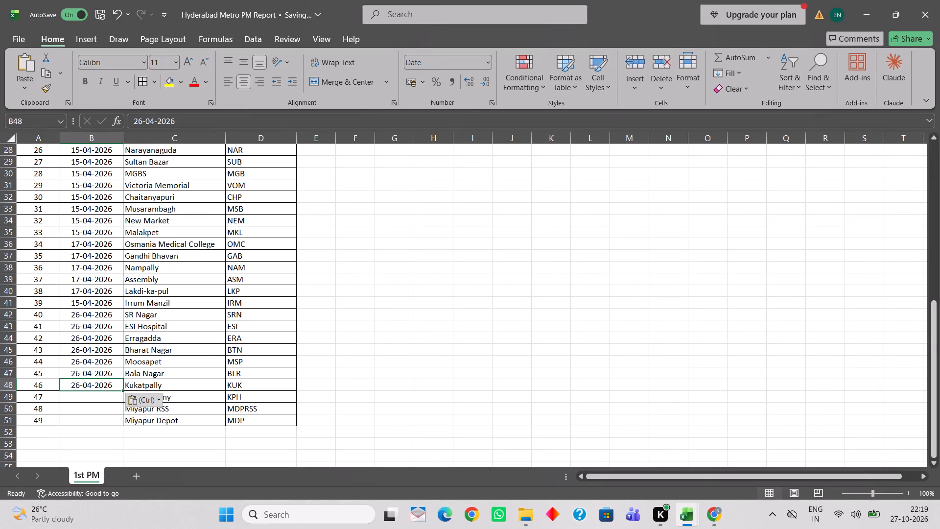
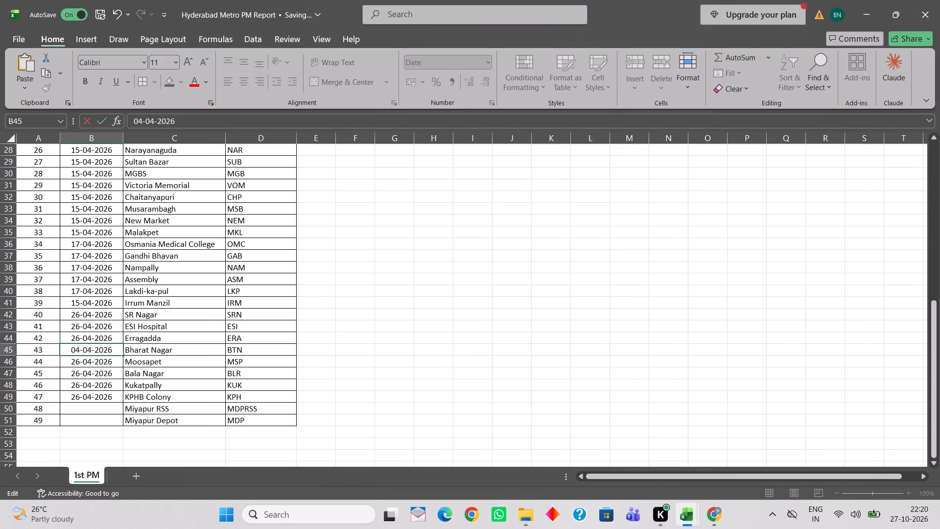
Change the month in the Bharat Nagar date in B45 so that it reads 04-05-2026.
{"action": "left_click", "coordinate": [89, 353]}
Change the month of the Bharat Nagar date in B45 so that it reads 04-05-2026.
{"action": "key", "text": "Right"}
{"action": "key", "text": "BackSpace"}
{"action": "key", "text": "5"}
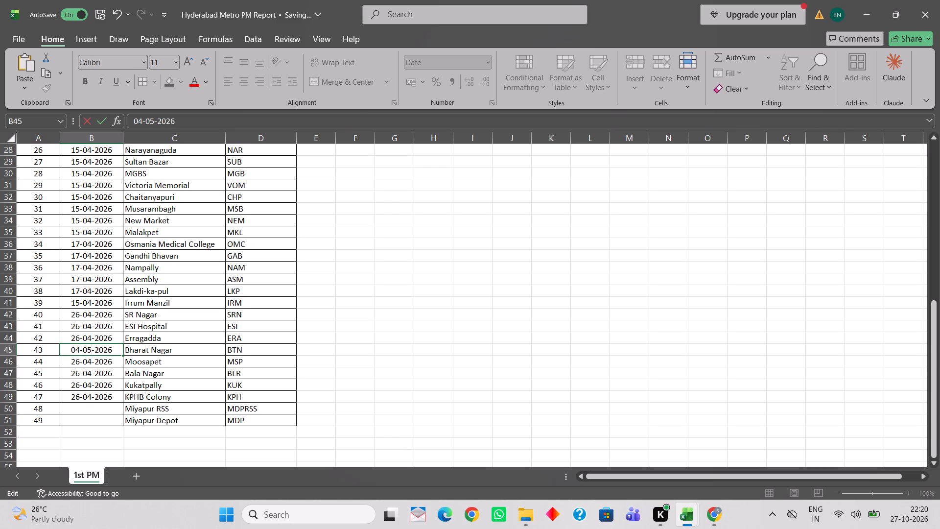
Change the Moosapet date in B46 to 04-05-2026 and save the workbook.
{"action": "double_click", "coordinate": [82, 363]}
{"action": "key", "text": "Left"}
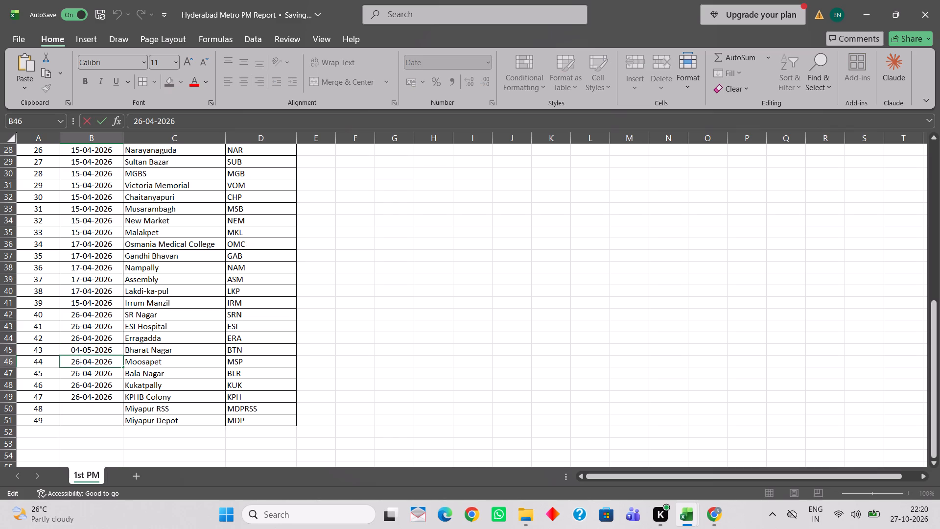
{"action": "key", "text": "Left"}
{"action": "key", "text": "Right"}
{"action": "key", "text": "BackSpace"}
{"action": "key", "text": "BackSpace"}
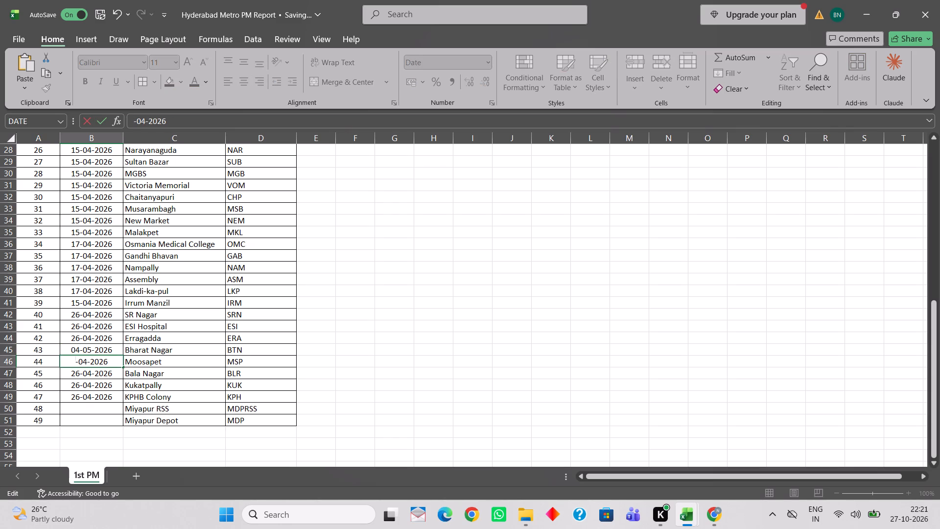
{"action": "type", "text": "04"}
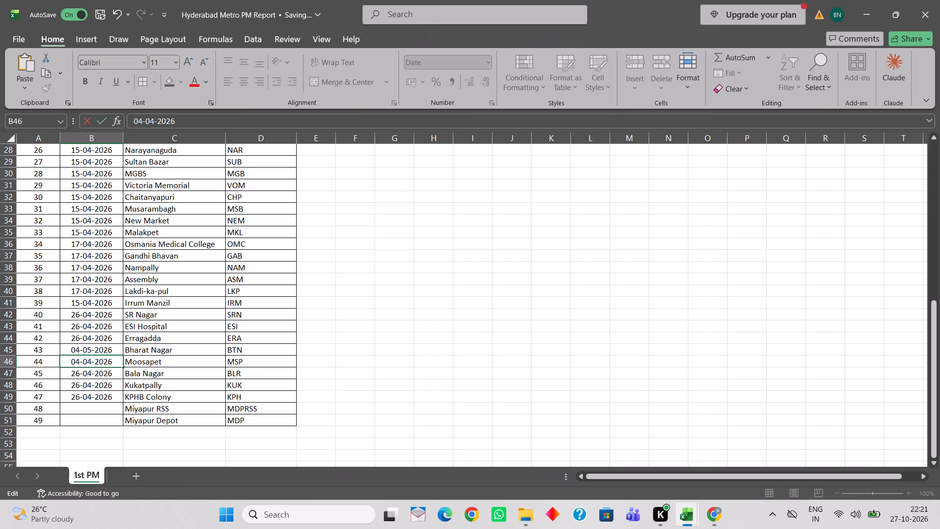
{"action": "key", "text": "Right"}
{"action": "key", "text": "Right"}
{"action": "key", "text": "Right"}
{"action": "key", "text": "BackSpace"}
{"action": "key", "text": "5"}
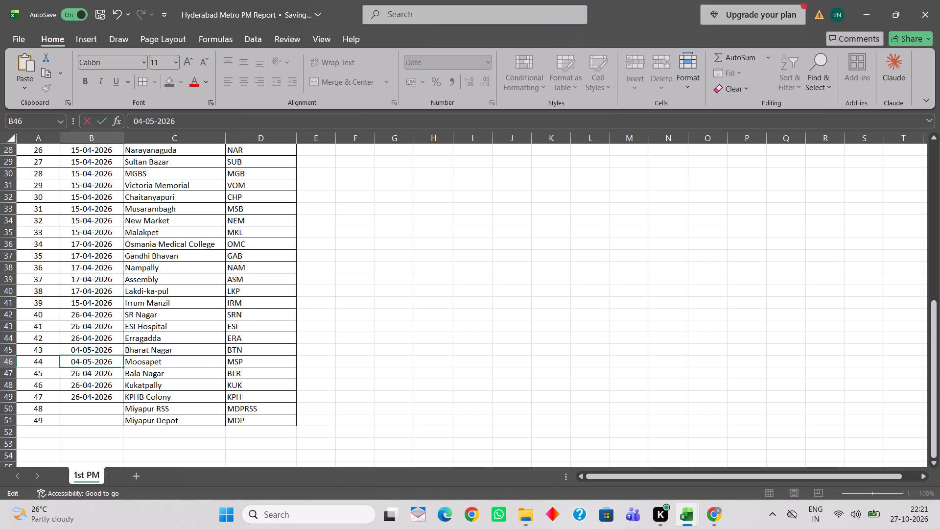
{"action": "key", "text": "ctrl+s"}
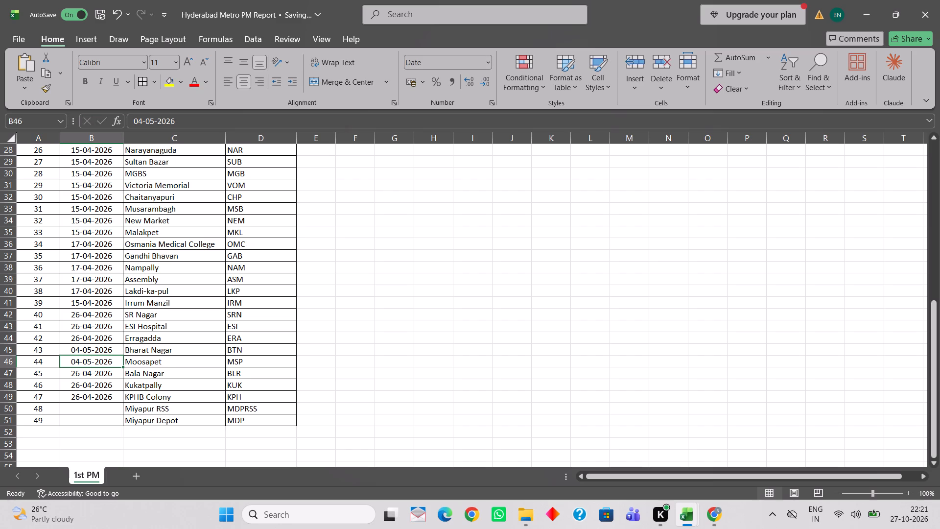
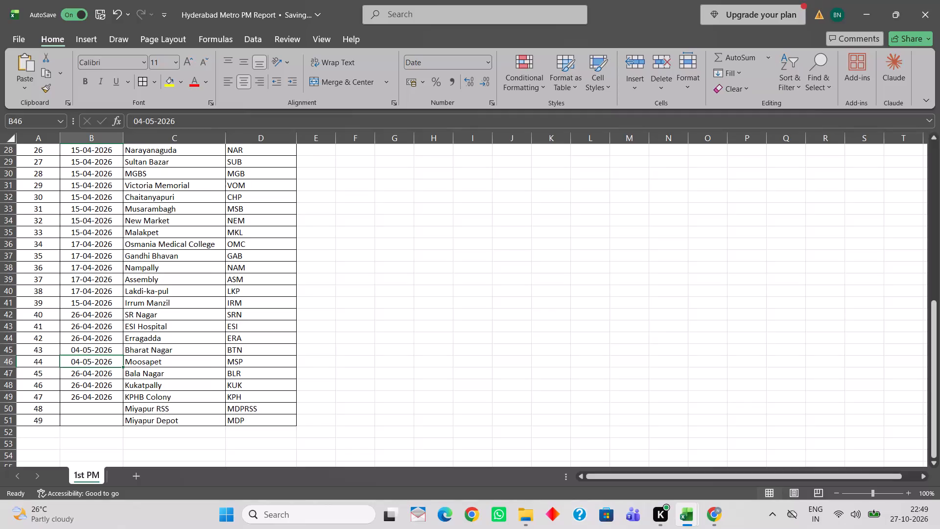
Review the date column of the maintenance table across all stations, down to the Miyapur RSS and Miyapur Depot rows.
{"action": "scroll", "coordinate": [206, 293], "scroll_direction": "up", "scroll_amount": 4}
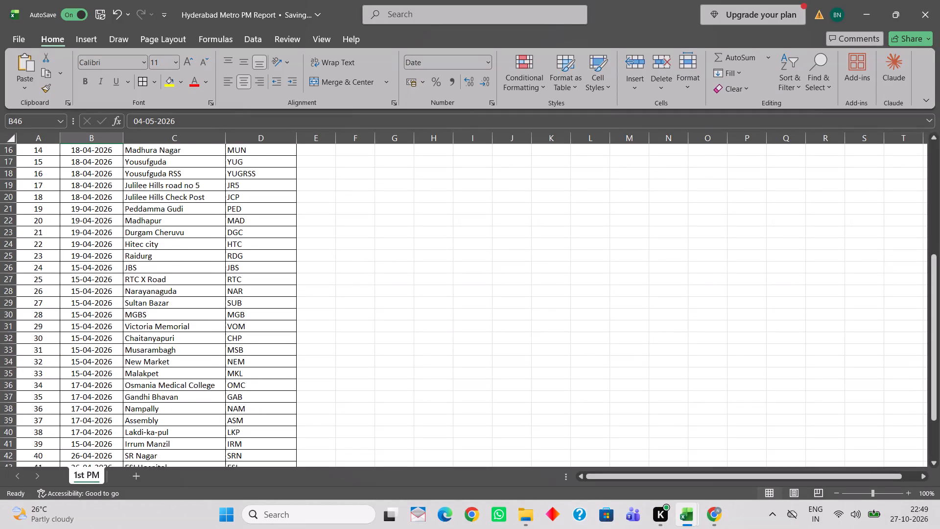
{"action": "scroll", "coordinate": [203, 299], "scroll_direction": "up", "scroll_amount": 2}
{"action": "scroll", "coordinate": [203, 299], "scroll_direction": "down", "scroll_amount": 1}
{"action": "scroll", "coordinate": [203, 299], "scroll_direction": "up", "scroll_amount": 13}
{"action": "scroll", "coordinate": [203, 283], "scroll_direction": "down", "scroll_amount": 2}
{"action": "scroll", "coordinate": [203, 283], "scroll_direction": "up", "scroll_amount": 1}
{"action": "scroll", "coordinate": [203, 283], "scroll_direction": "down", "scroll_amount": 1}
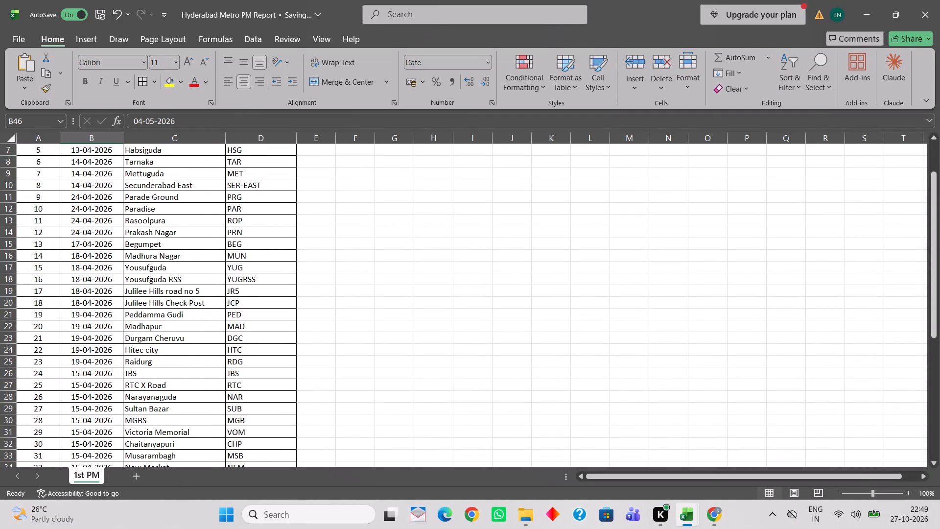
{"action": "scroll", "coordinate": [203, 283], "scroll_direction": "down", "scroll_amount": 9}
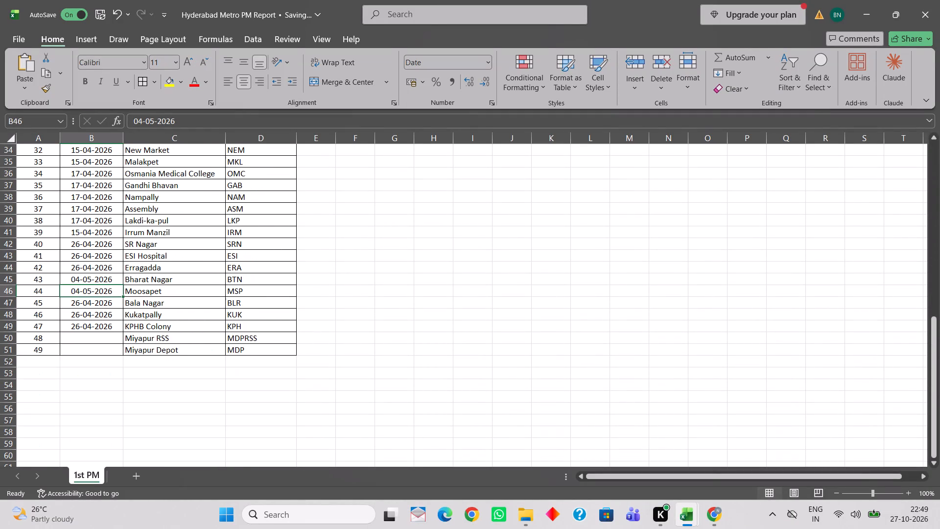
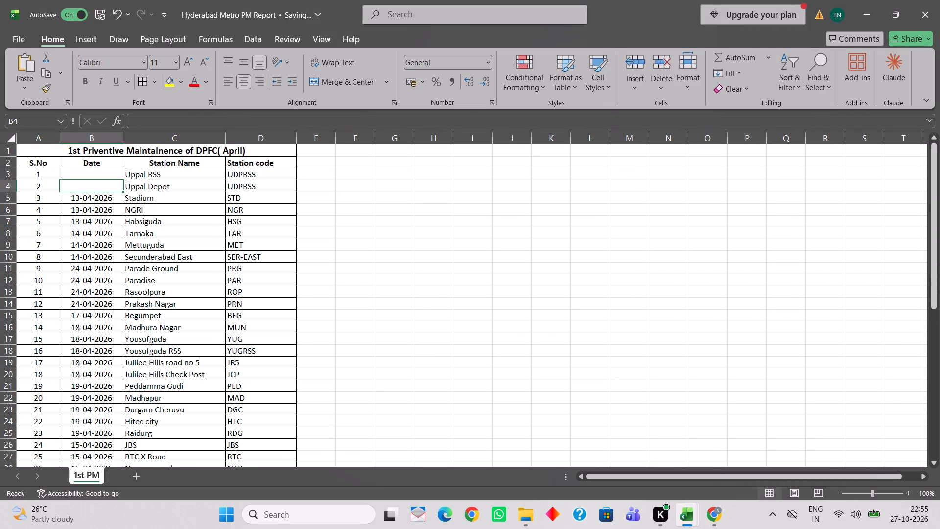
Copy the Tarnaka date 14-04-2026 from B8 into the empty Uppal RSS date cell B3.
{"action": "left_click", "coordinate": [95, 237]}
{"action": "key", "text": "ctrl+c"}
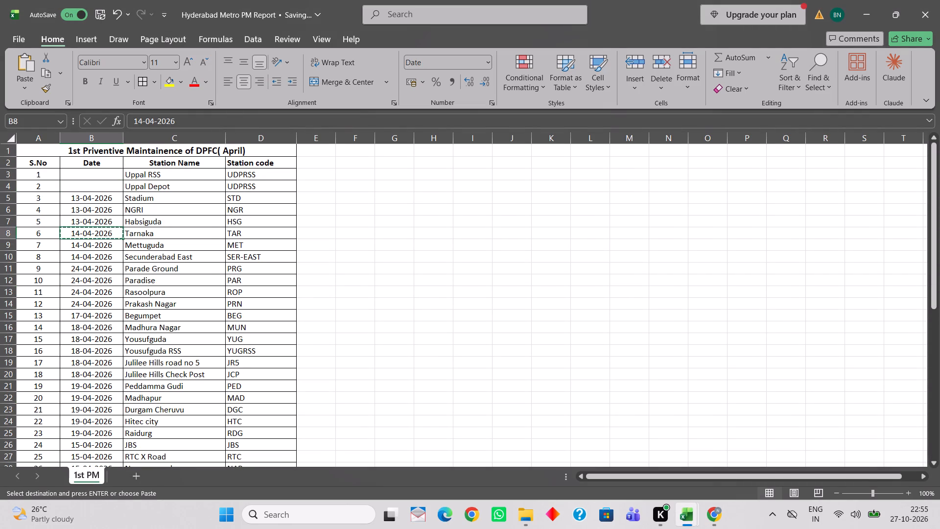
{"action": "left_click", "coordinate": [100, 169]}
{"action": "key", "text": "ctrl+v"}
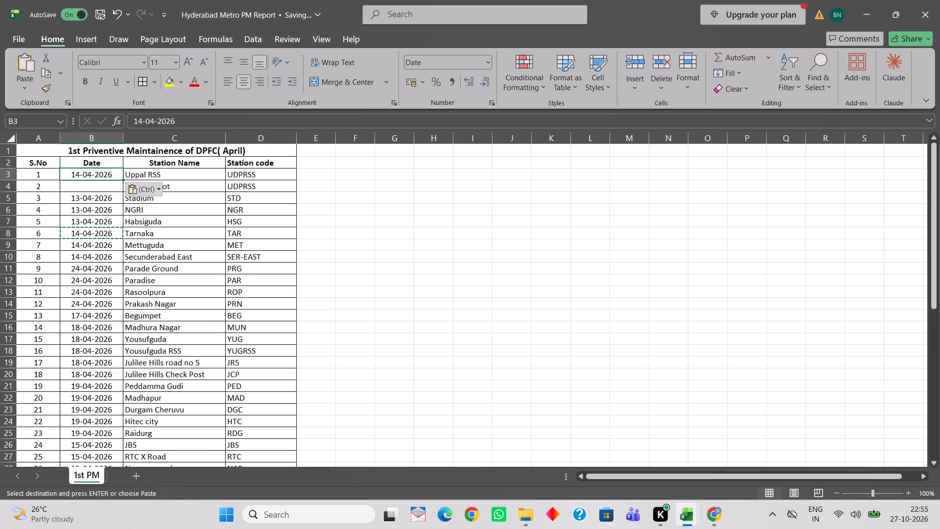
Paste the copied Tarnaka date 14-04-2026 into B4 for Uppal Depot.
{"action": "left_click", "coordinate": [98, 189]}
{"action": "key", "text": "ctrl+v"}
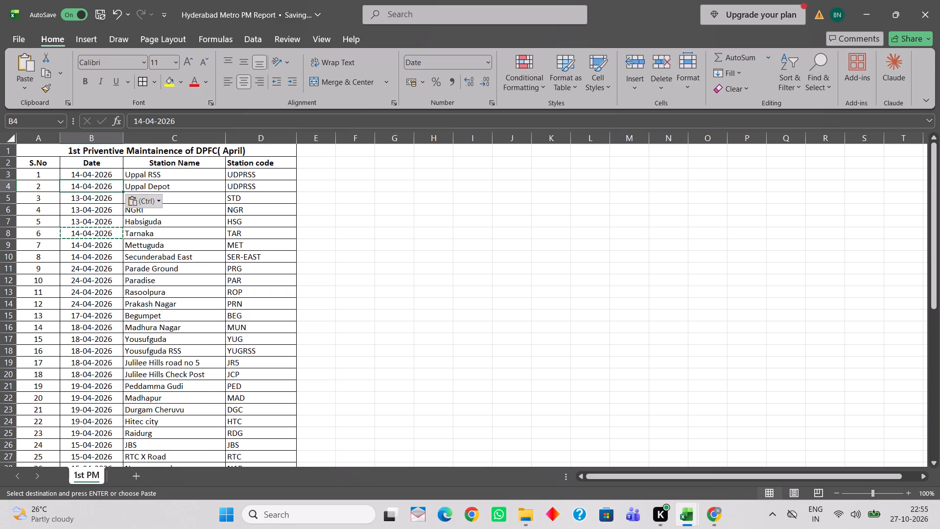
Review the Date column of the station table from Uppal RSS down to Miyapur Depot for missing or wrong entries.
{"action": "scroll", "coordinate": [126, 229], "scroll_direction": "down", "scroll_amount": 10}
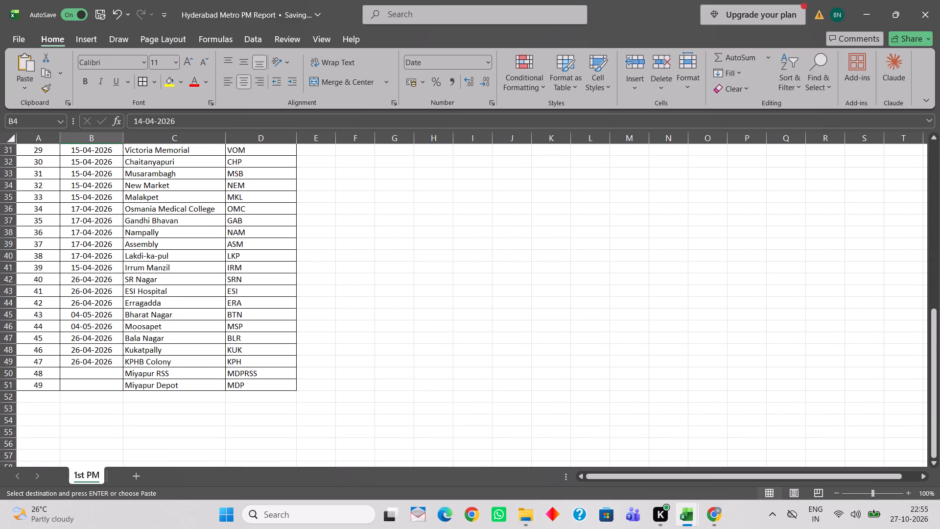
{"action": "scroll", "coordinate": [89, 374], "scroll_direction": "up", "scroll_amount": 5}
{"action": "scroll", "coordinate": [89, 370], "scroll_direction": "down", "scroll_amount": 1}
{"action": "scroll", "coordinate": [89, 370], "scroll_direction": "up", "scroll_amount": 2}
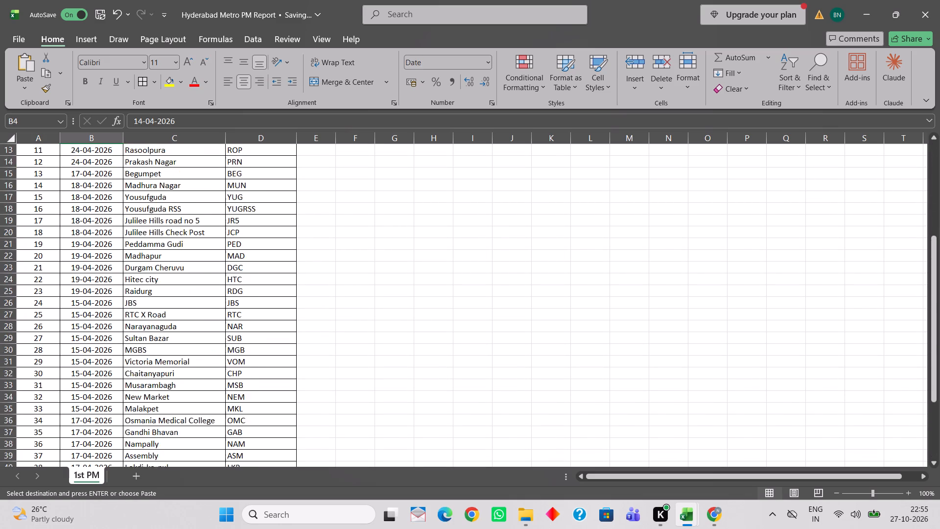
{"action": "scroll", "coordinate": [89, 370], "scroll_direction": "up", "scroll_amount": 9}
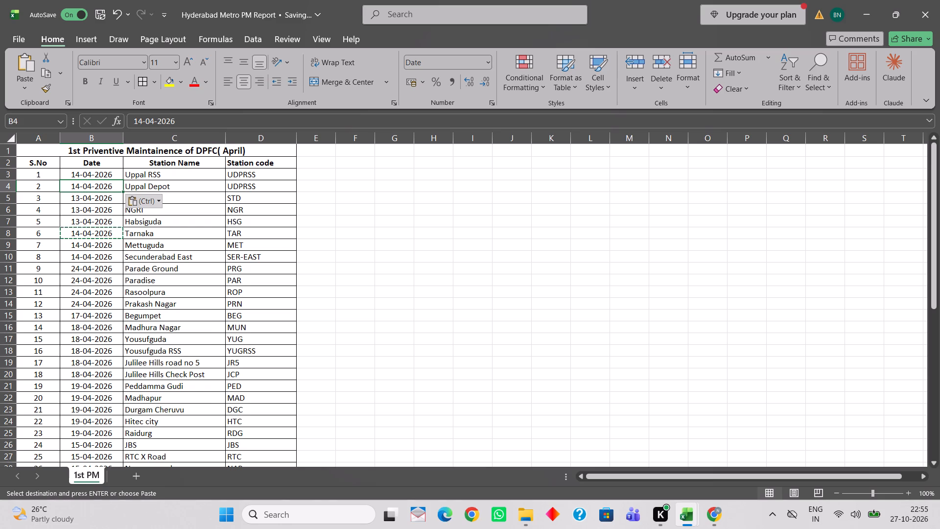
{"action": "left_click", "coordinate": [97, 179]}
{"action": "left_click", "coordinate": [89, 230]}
{"action": "left_click", "coordinate": [87, 264]}
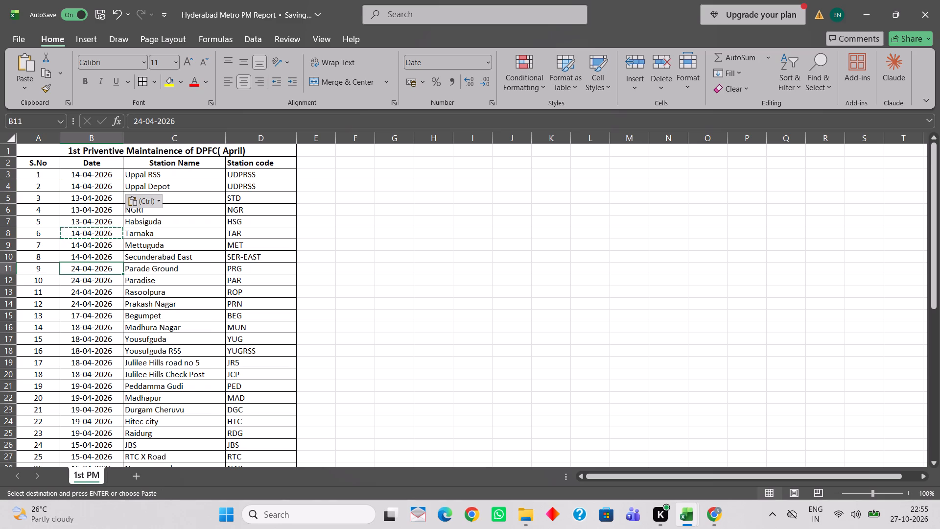
{"action": "left_click_drag", "start_coordinate": [89, 308], "coordinate": [89, 313]}
{"action": "left_click_drag", "start_coordinate": [91, 315], "coordinate": [91, 321]}
Enter the day and month 22-05 of the Miyapur RSS maintenance date in the empty cell B50.
{"action": "scroll", "coordinate": [96, 364], "scroll_direction": "down", "scroll_amount": 9}
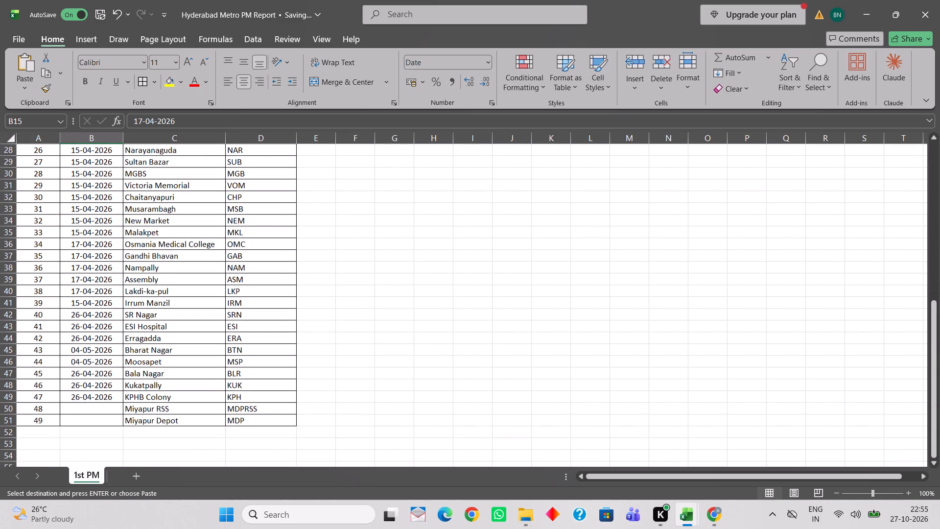
{"action": "scroll", "coordinate": [88, 373], "scroll_direction": "up", "scroll_amount": 7}
{"action": "scroll", "coordinate": [98, 367], "scroll_direction": "down", "scroll_amount": 8}
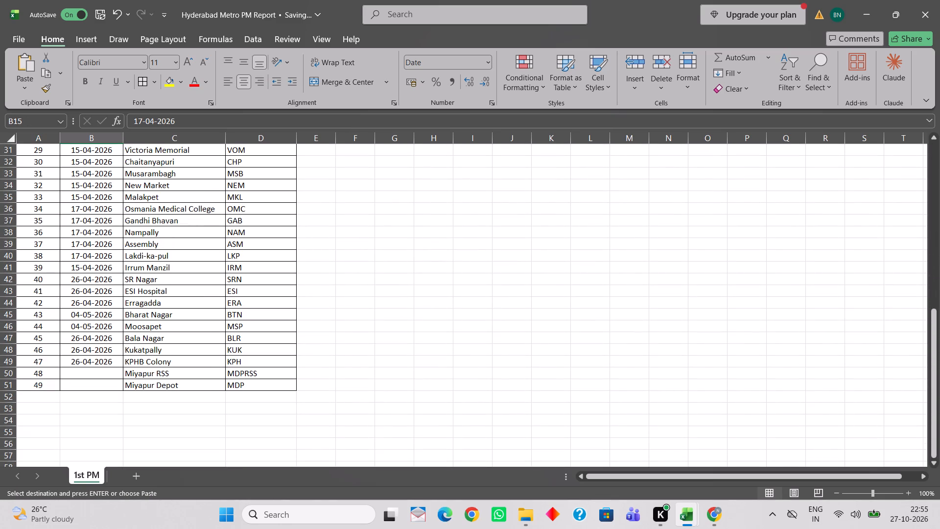
{"action": "left_click", "coordinate": [98, 372]}
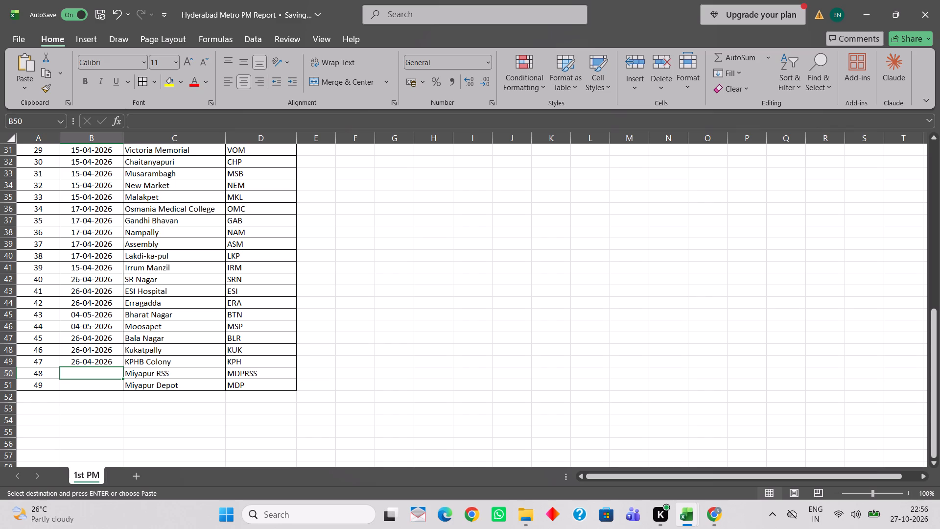
{"action": "left_click", "coordinate": [87, 374]}
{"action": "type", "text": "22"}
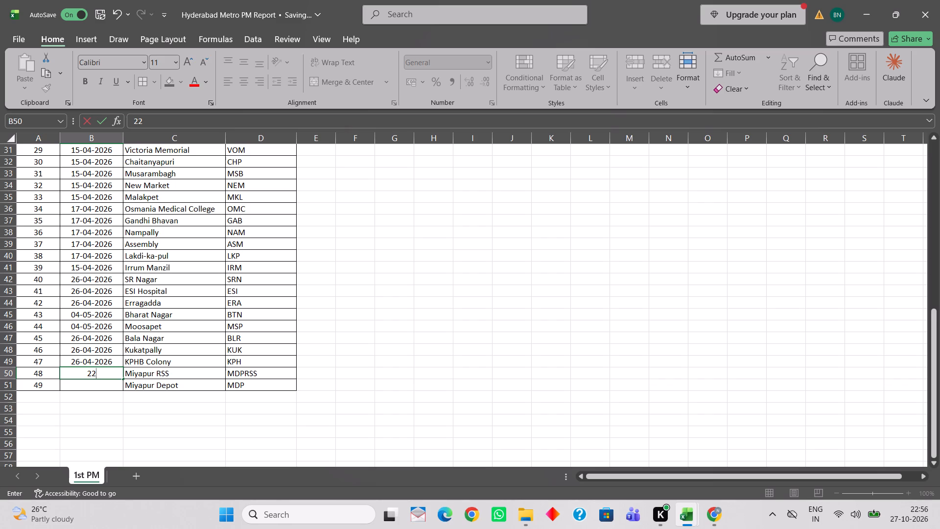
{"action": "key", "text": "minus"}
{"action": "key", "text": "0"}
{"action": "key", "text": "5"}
Complete the Miyapur RSS maintenance date in B50 with the year 2026, making it 22-05-2026.
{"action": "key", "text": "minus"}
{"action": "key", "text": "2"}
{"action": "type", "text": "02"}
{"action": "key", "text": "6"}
Enter the maintenance date 22-05-2026 for Miyapur Depot in the empty cell B51.
{"action": "left_click", "coordinate": [86, 389]}
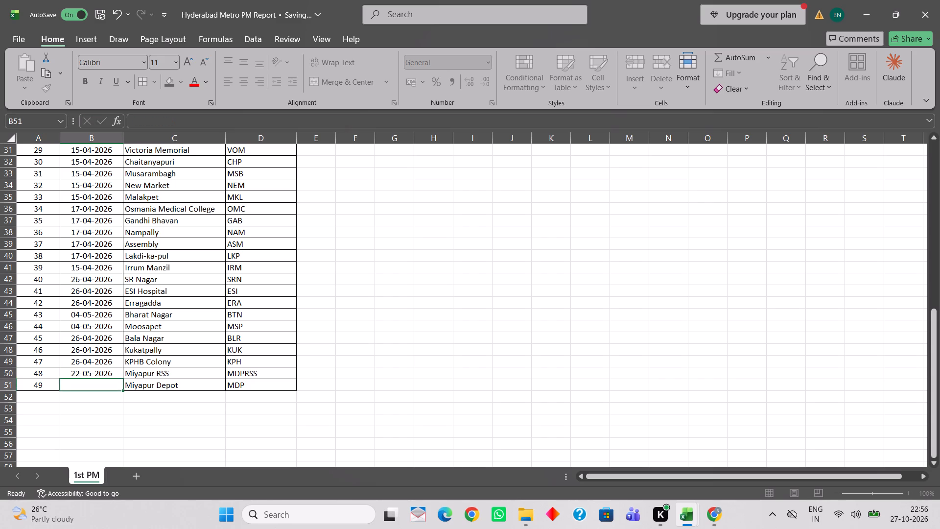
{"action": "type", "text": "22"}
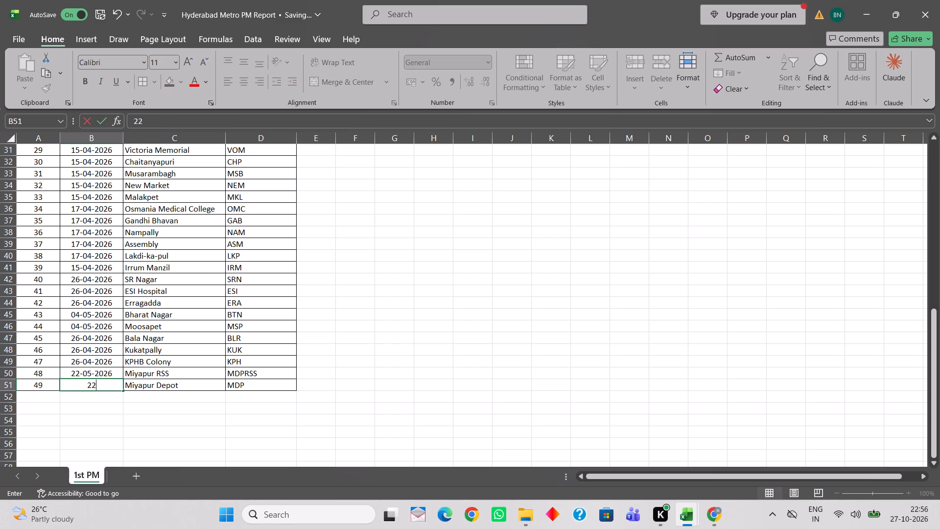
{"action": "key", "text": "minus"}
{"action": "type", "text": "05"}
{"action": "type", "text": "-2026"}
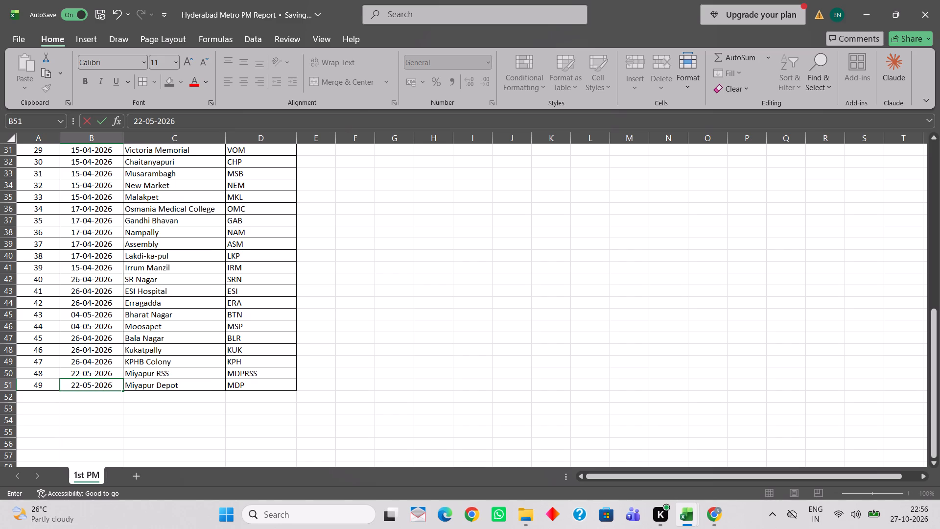
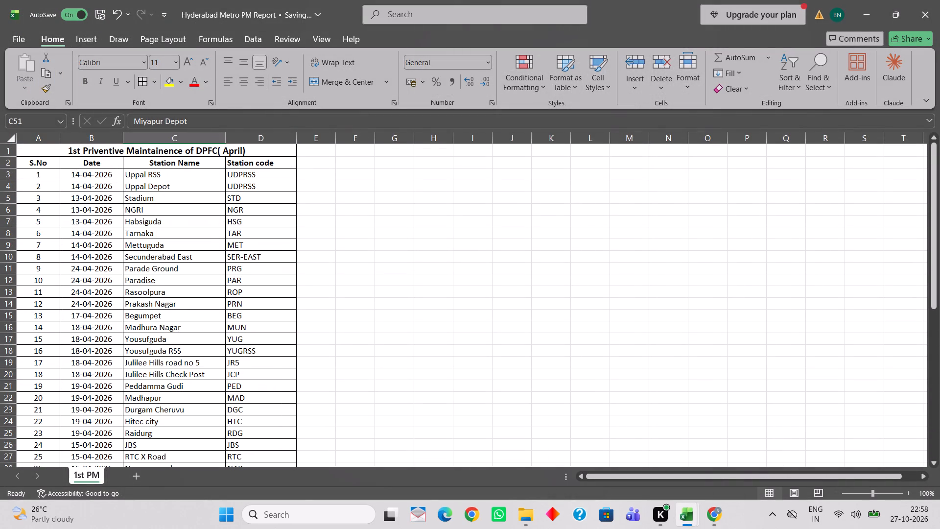
Select the merged title cell "1st Priventive Maintainence of DPFC( April)" above the station table.
{"action": "scroll", "coordinate": [169, 301], "scroll_direction": "up", "scroll_amount": 9}
{"action": "left_click", "coordinate": [141, 151]}
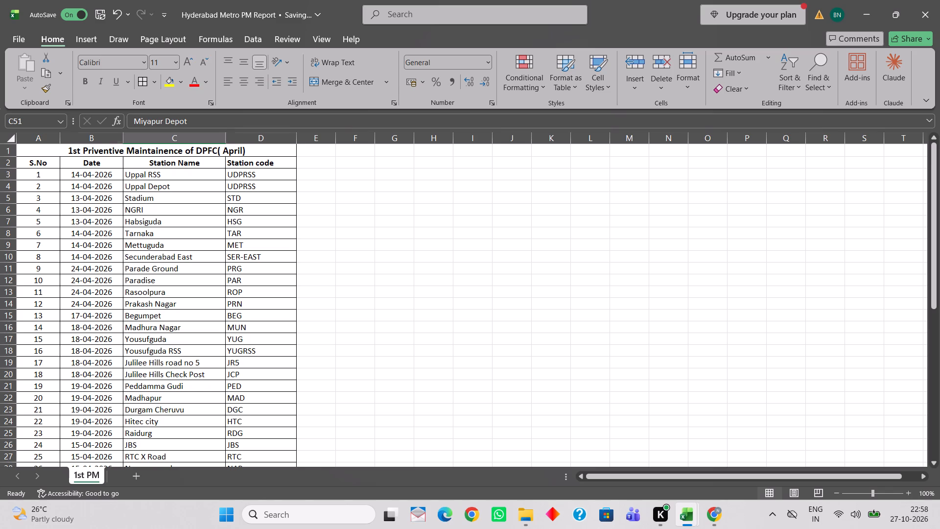
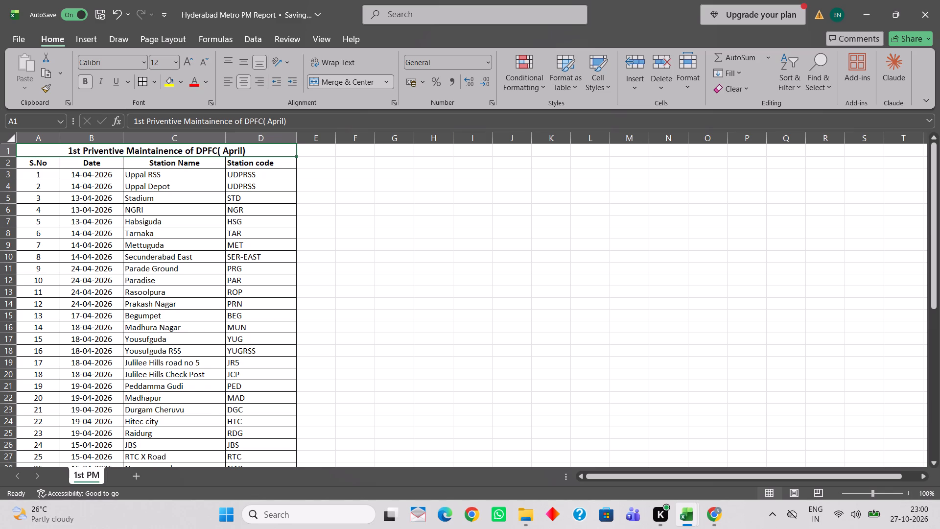
Review the station table on the 1st PM sheet from the title down to the Miyapur Depot row.
{"action": "scroll", "coordinate": [246, 345], "scroll_direction": "up", "scroll_amount": 6}
{"action": "scroll", "coordinate": [273, 221], "scroll_direction": "down", "scroll_amount": 5}
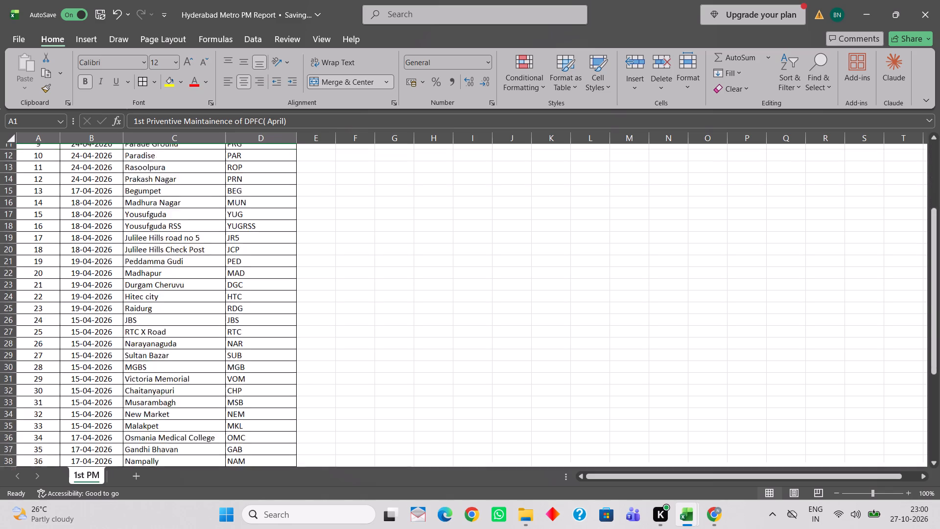
{"action": "scroll", "coordinate": [273, 221], "scroll_direction": "down", "scroll_amount": 16}
{"action": "scroll", "coordinate": [273, 221], "scroll_direction": "up", "scroll_amount": 5}
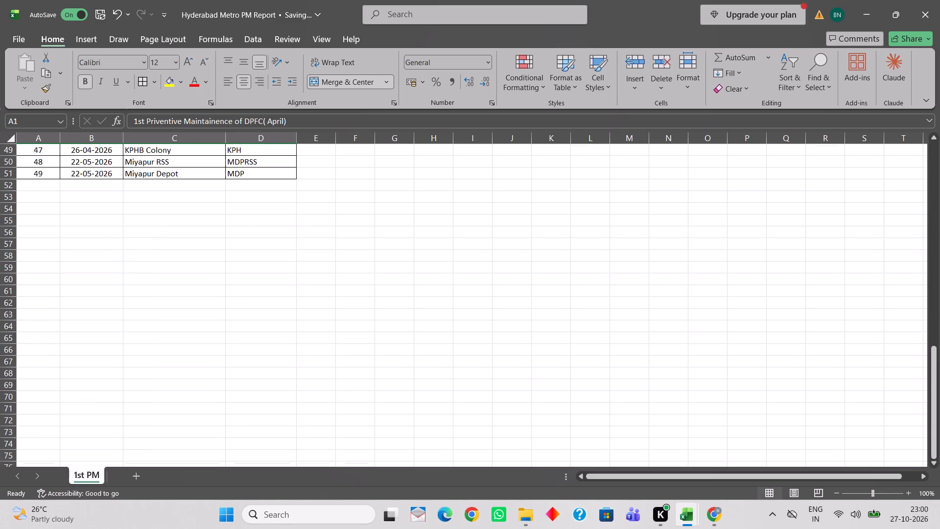
{"action": "scroll", "coordinate": [273, 221], "scroll_direction": "up", "scroll_amount": 20}
{"action": "scroll", "coordinate": [273, 221], "scroll_direction": "up", "scroll_amount": 11}
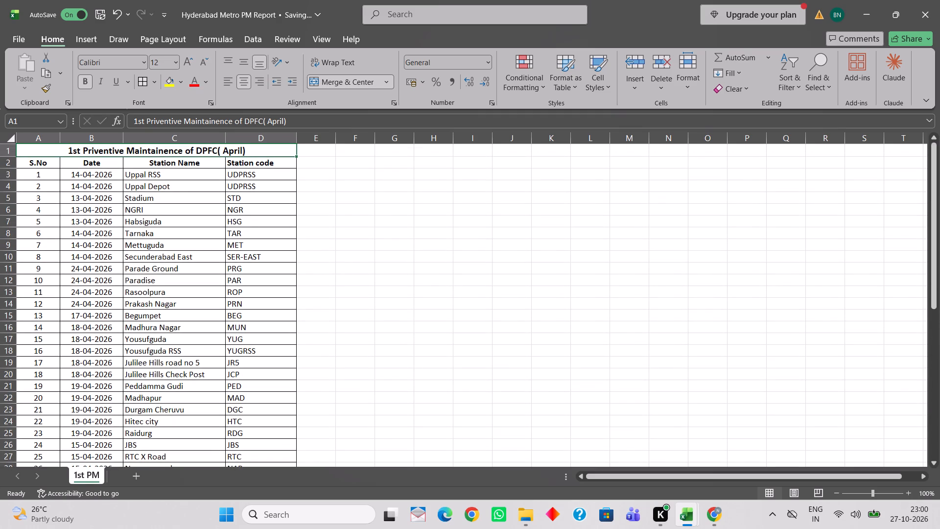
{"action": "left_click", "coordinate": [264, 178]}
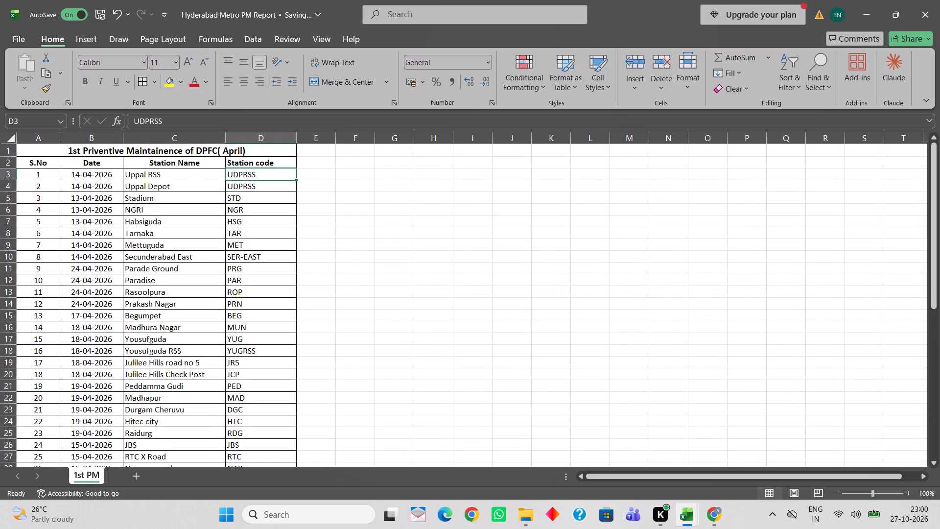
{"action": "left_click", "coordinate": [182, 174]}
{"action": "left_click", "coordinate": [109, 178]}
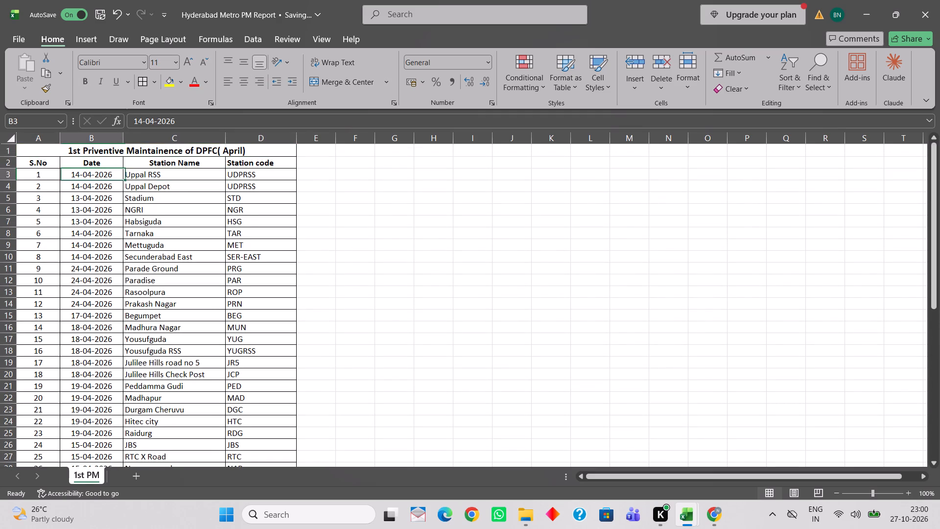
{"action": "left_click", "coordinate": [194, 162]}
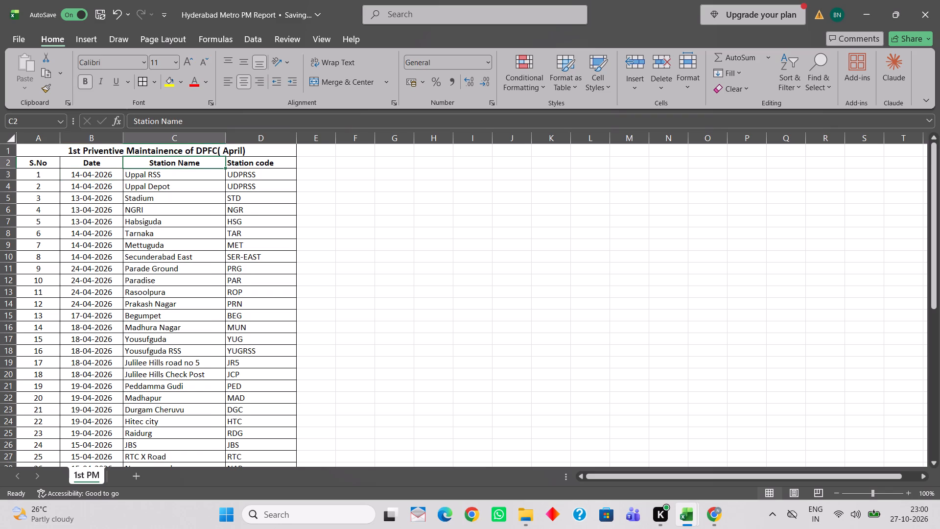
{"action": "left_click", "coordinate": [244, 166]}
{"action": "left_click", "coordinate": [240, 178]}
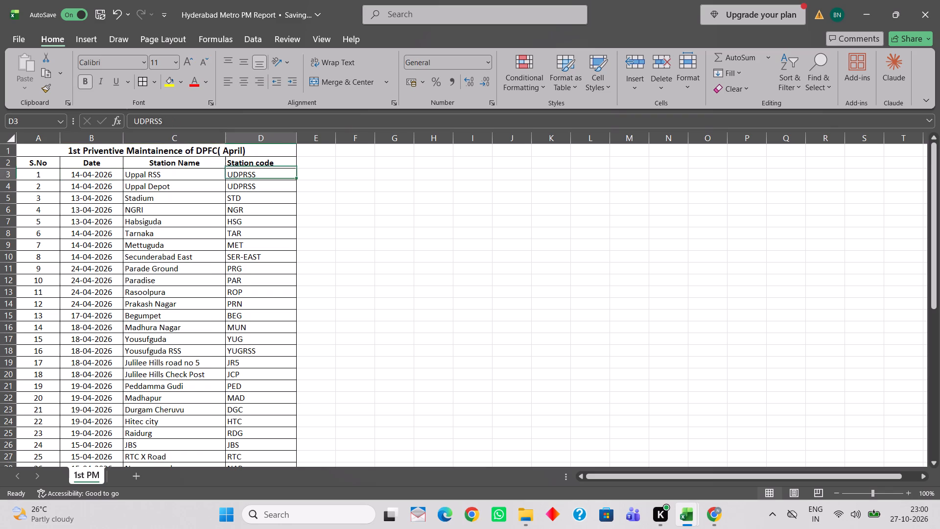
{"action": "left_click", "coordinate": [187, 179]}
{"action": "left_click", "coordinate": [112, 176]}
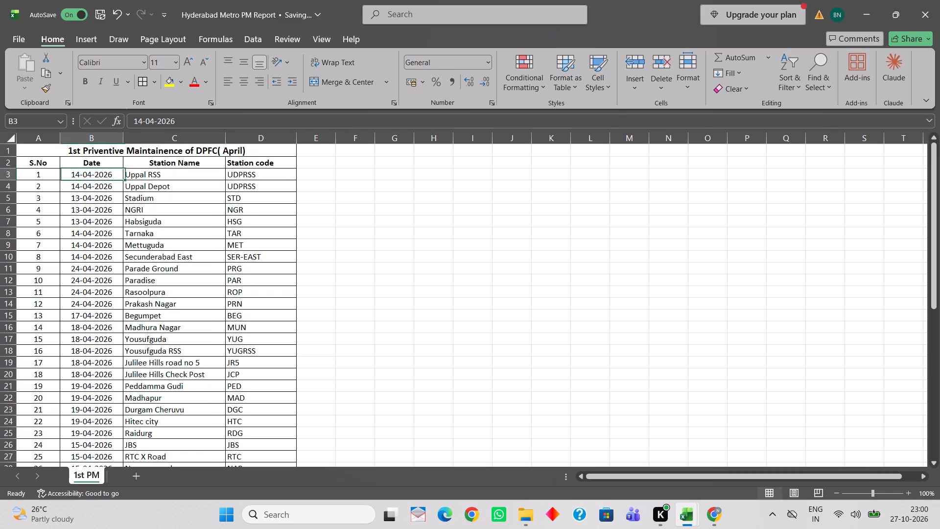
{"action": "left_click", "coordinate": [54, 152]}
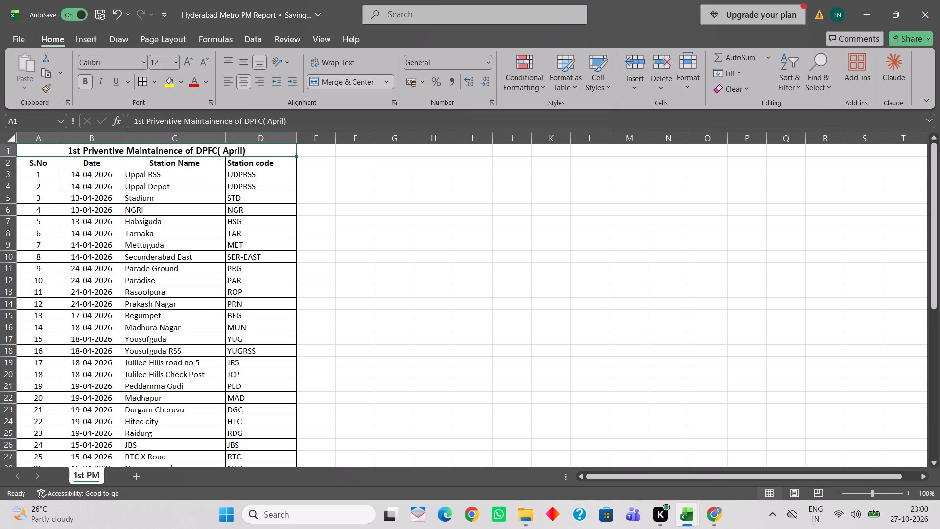
Slightly widen the Station code, Station Name and Date columns of the station table.
{"action": "left_click", "coordinate": [55, 137]}
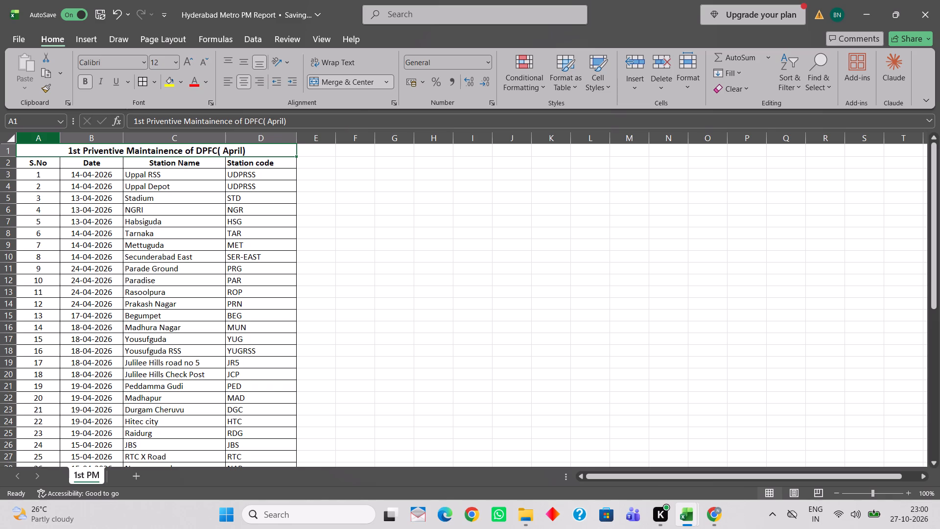
{"action": "left_click", "coordinate": [54, 138]}
{"action": "left_click", "coordinate": [75, 144]}
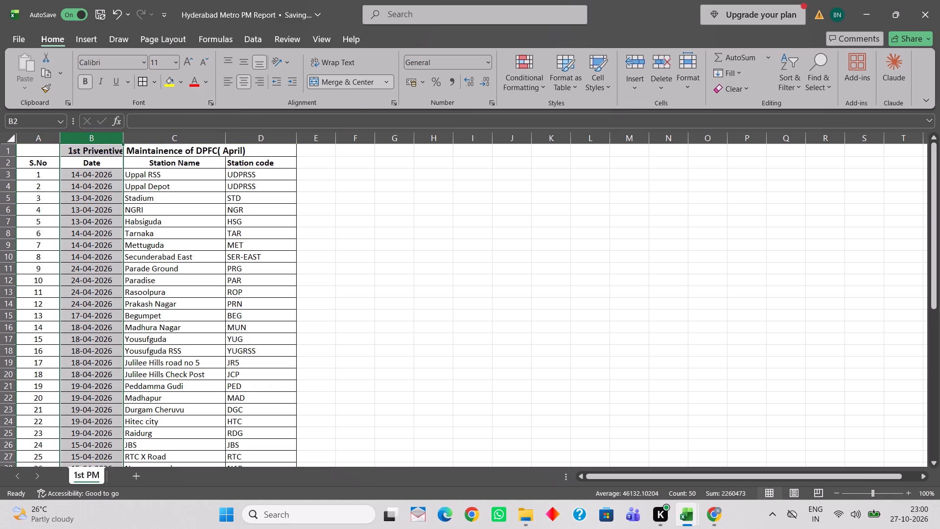
{"action": "left_click", "coordinate": [175, 137]}
{"action": "left_click", "coordinate": [92, 137]}
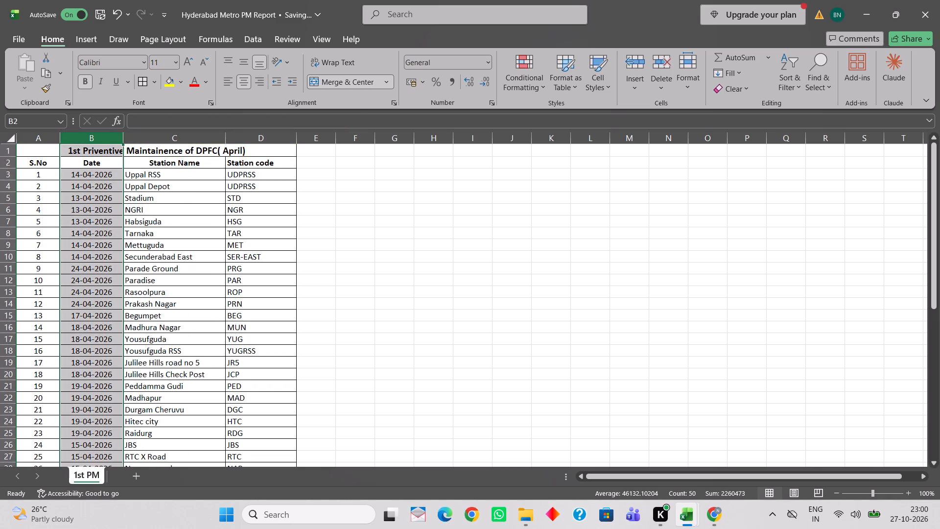
{"action": "left_click", "coordinate": [50, 138]}
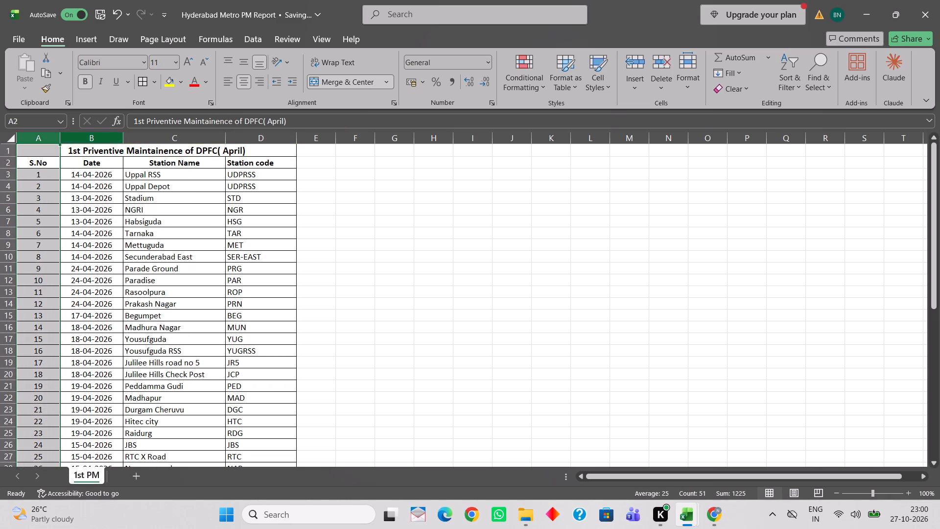
{"action": "left_click", "coordinate": [111, 142]}
{"action": "left_click", "coordinate": [168, 143]}
{"action": "left_click", "coordinate": [270, 137]}
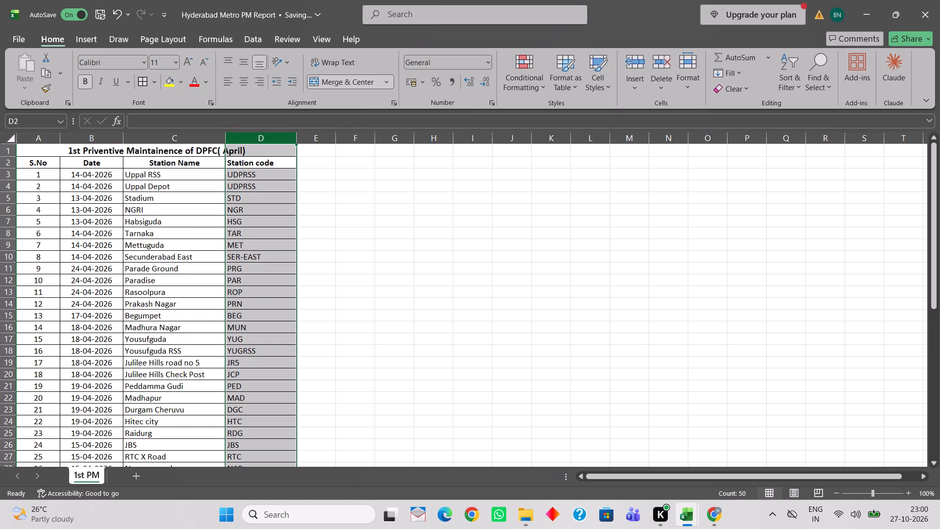
{"action": "left_click_drag", "start_coordinate": [297, 137], "coordinate": [310, 138]}
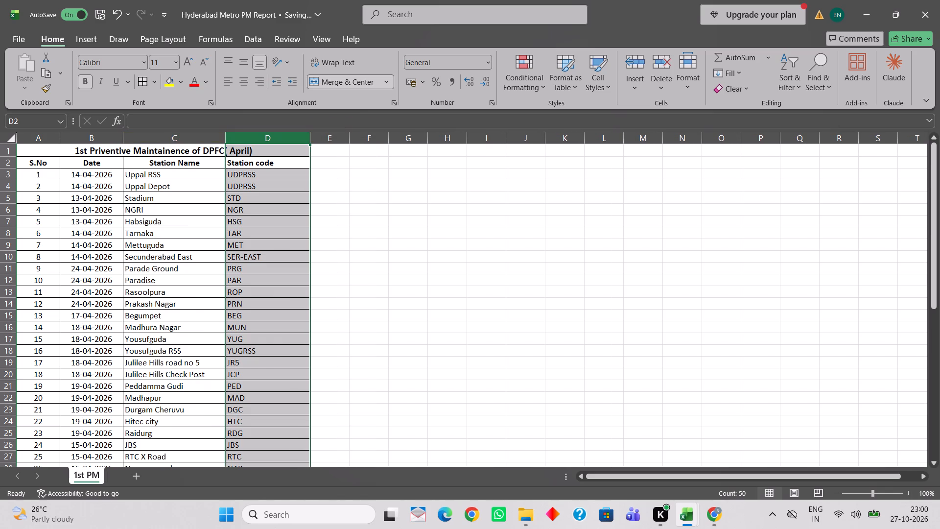
{"action": "left_click_drag", "start_coordinate": [225, 140], "coordinate": [240, 141]}
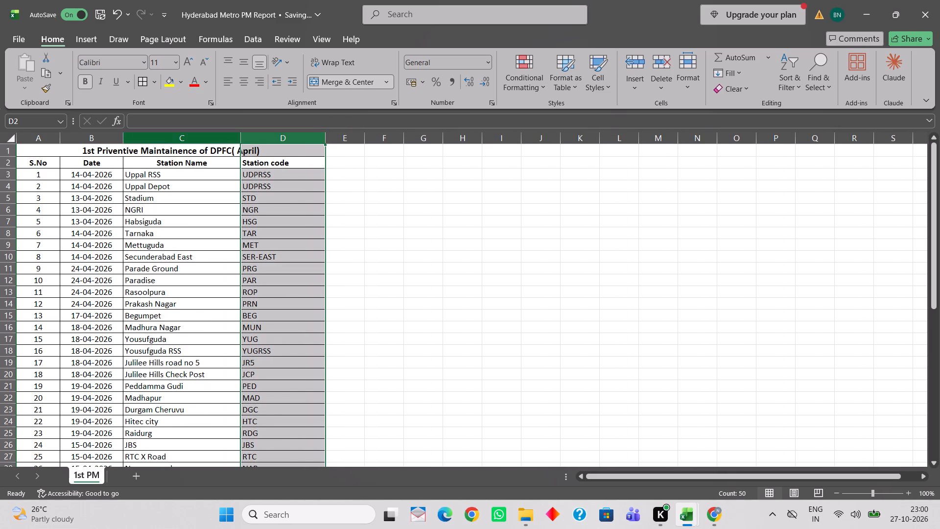
{"action": "left_click_drag", "start_coordinate": [124, 139], "coordinate": [131, 140]}
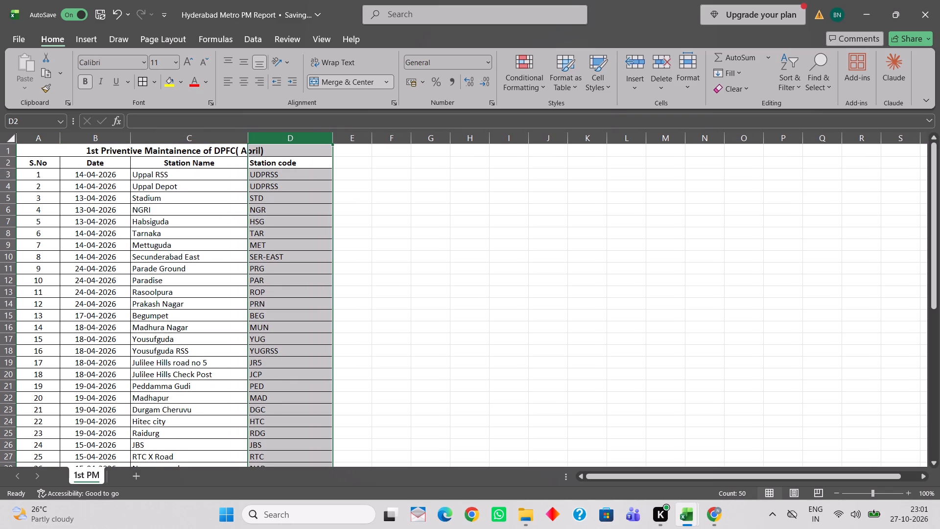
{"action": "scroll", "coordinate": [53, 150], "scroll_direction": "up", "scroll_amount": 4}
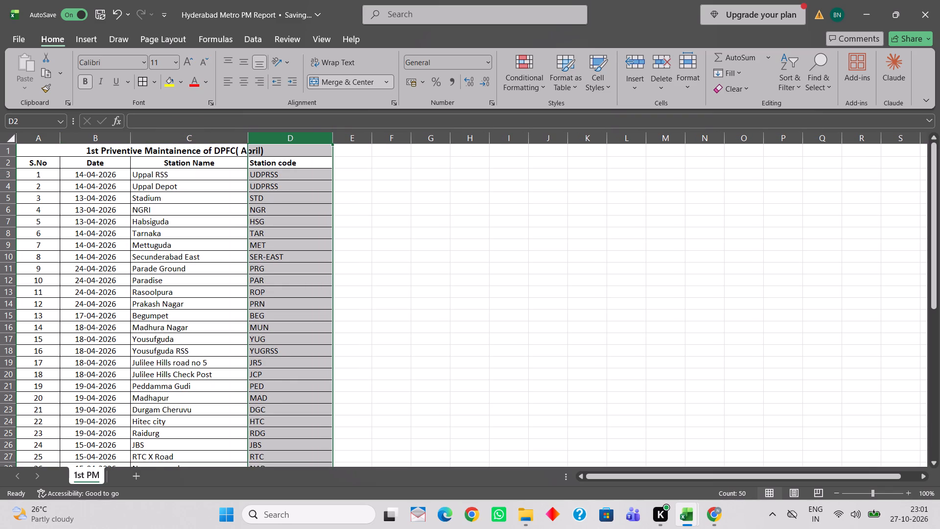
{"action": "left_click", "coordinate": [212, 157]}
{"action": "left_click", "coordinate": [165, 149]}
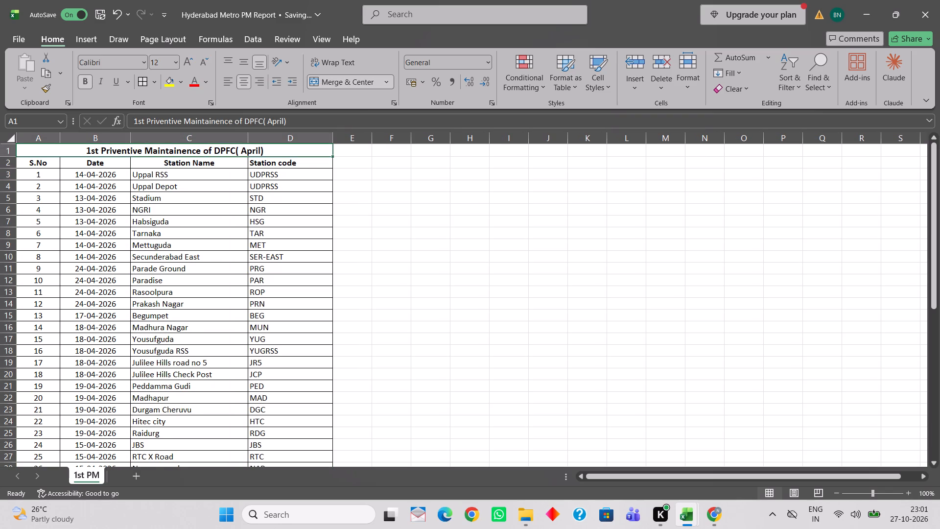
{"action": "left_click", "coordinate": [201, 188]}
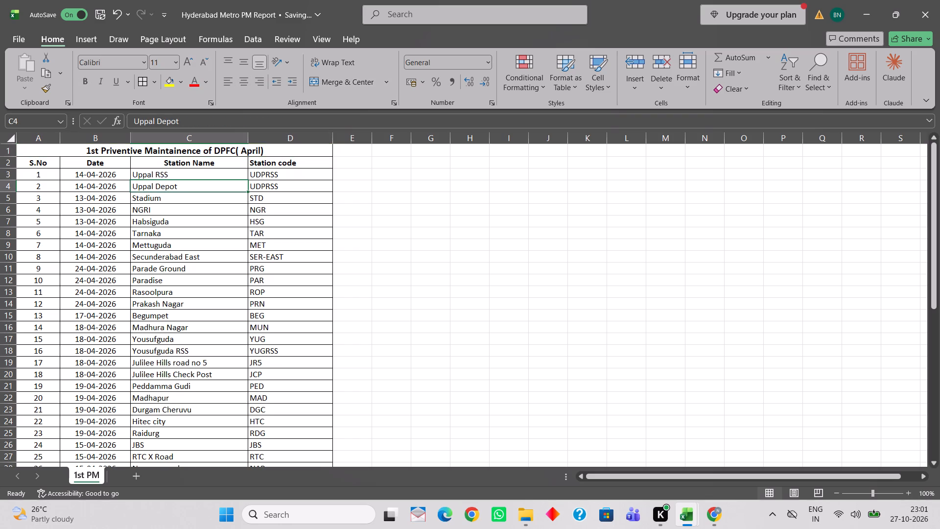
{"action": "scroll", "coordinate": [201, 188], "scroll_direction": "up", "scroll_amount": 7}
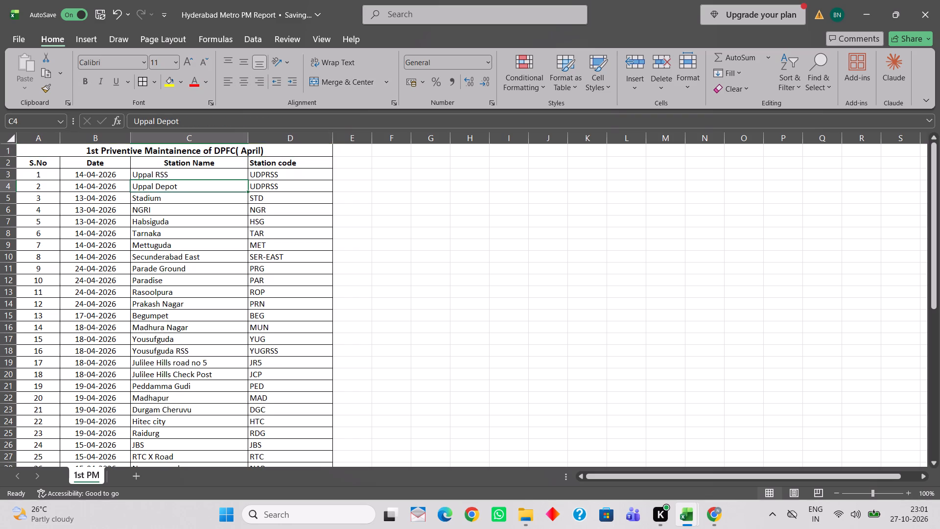
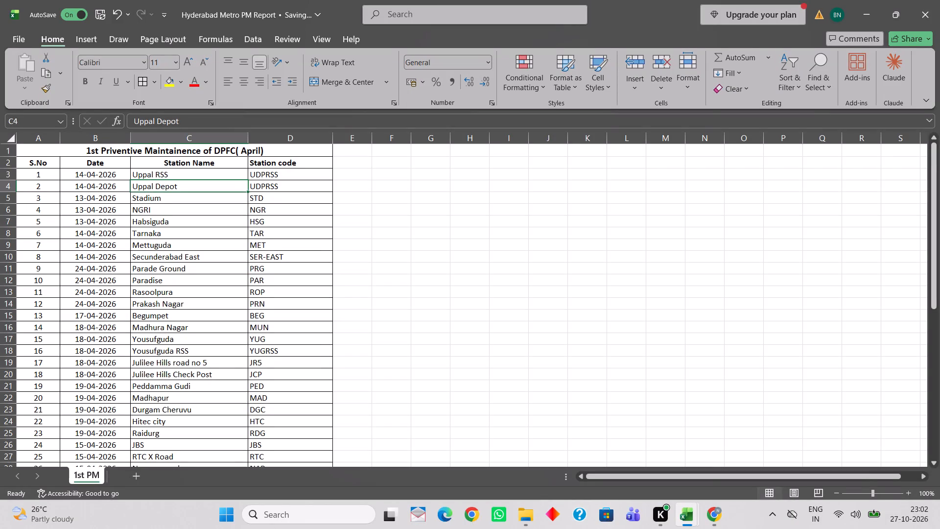
Review the 1st PM station table from the title and headers down through the lower station rows.
{"action": "scroll", "coordinate": [191, 247], "scroll_direction": "up", "scroll_amount": 5}
{"action": "scroll", "coordinate": [189, 248], "scroll_direction": "down", "scroll_amount": 1}
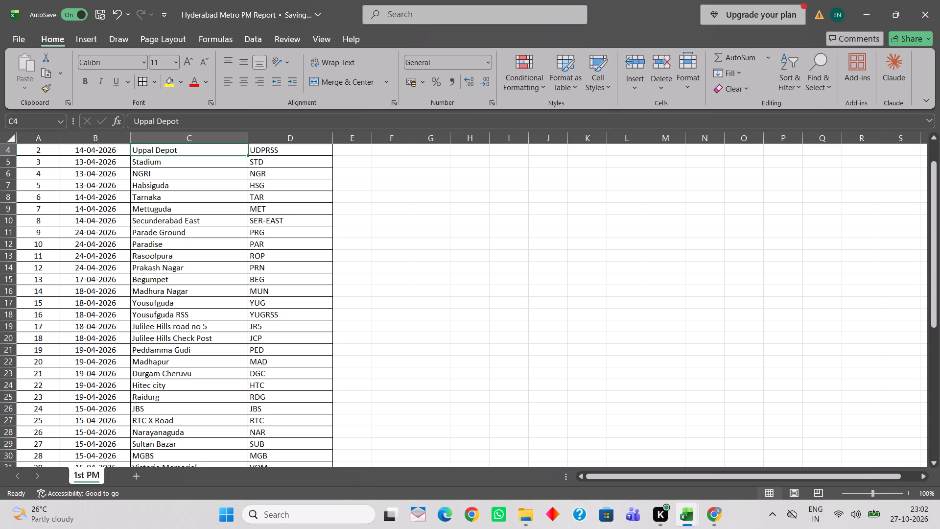
{"action": "scroll", "coordinate": [192, 221], "scroll_direction": "up", "scroll_amount": 7}
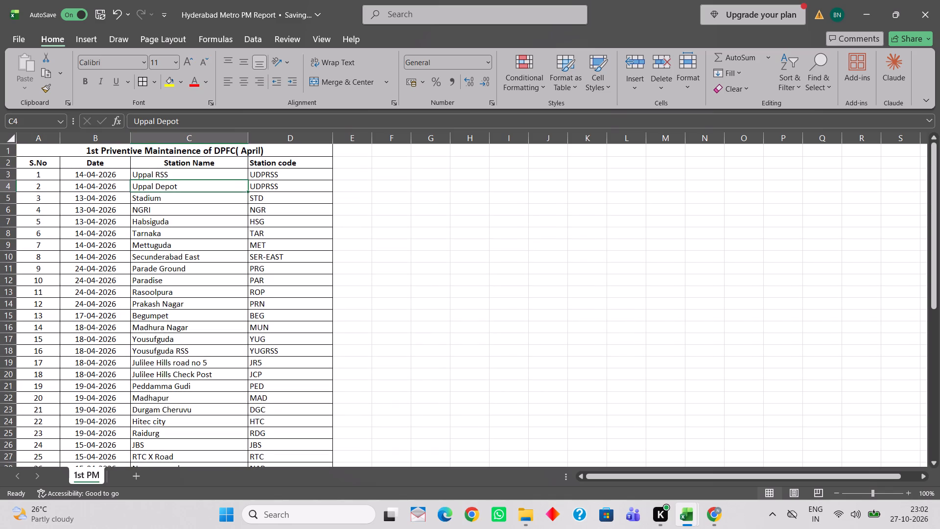
{"action": "left_click", "coordinate": [116, 163]}
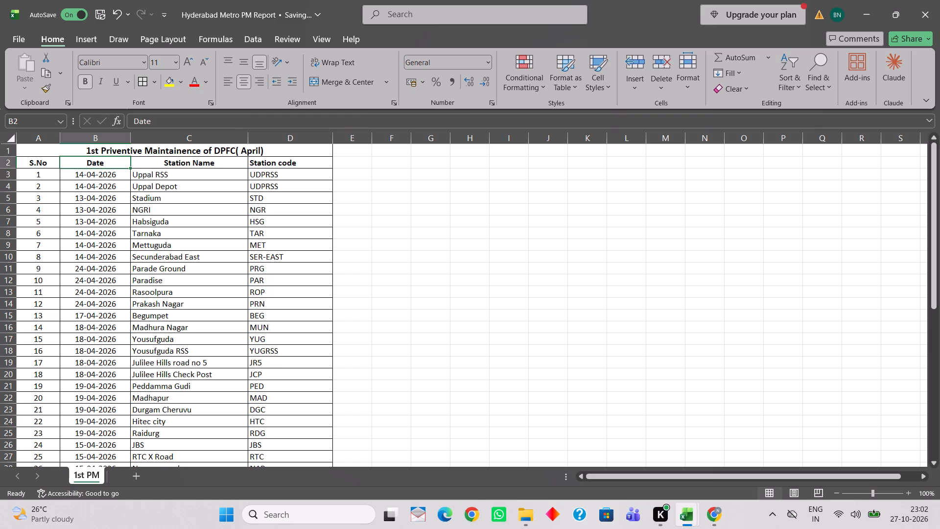
{"action": "left_click", "coordinate": [59, 149]}
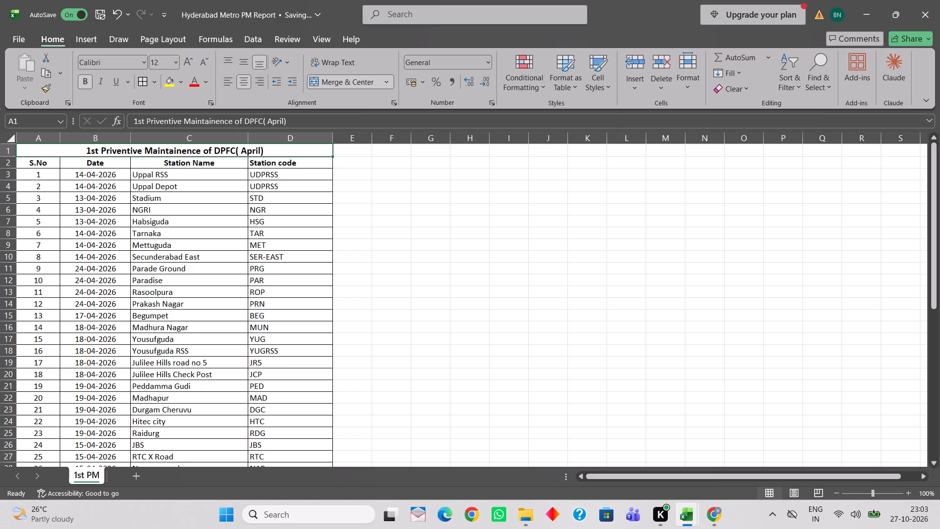
{"action": "scroll", "coordinate": [312, 232], "scroll_direction": "down", "scroll_amount": 3}
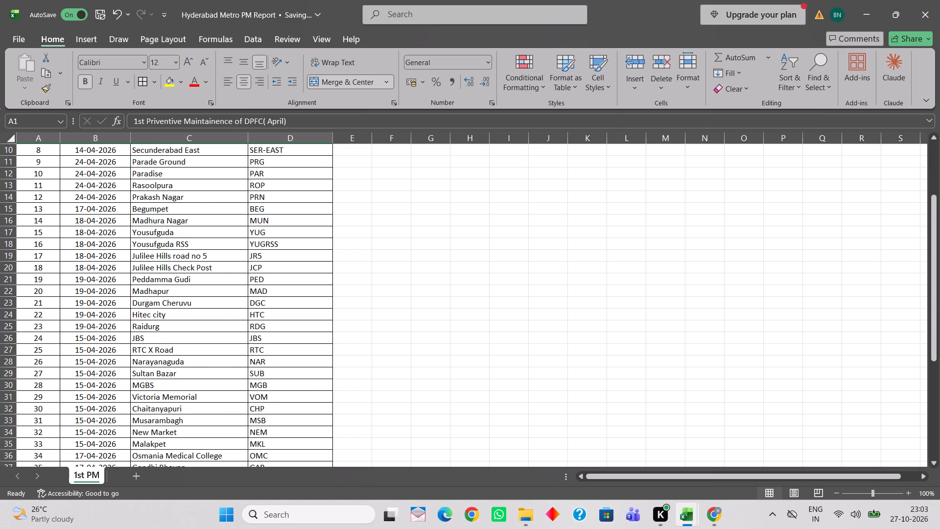
{"action": "scroll", "coordinate": [310, 238], "scroll_direction": "down", "scroll_amount": 8}
{"action": "scroll", "coordinate": [306, 242], "scroll_direction": "up", "scroll_amount": 5}
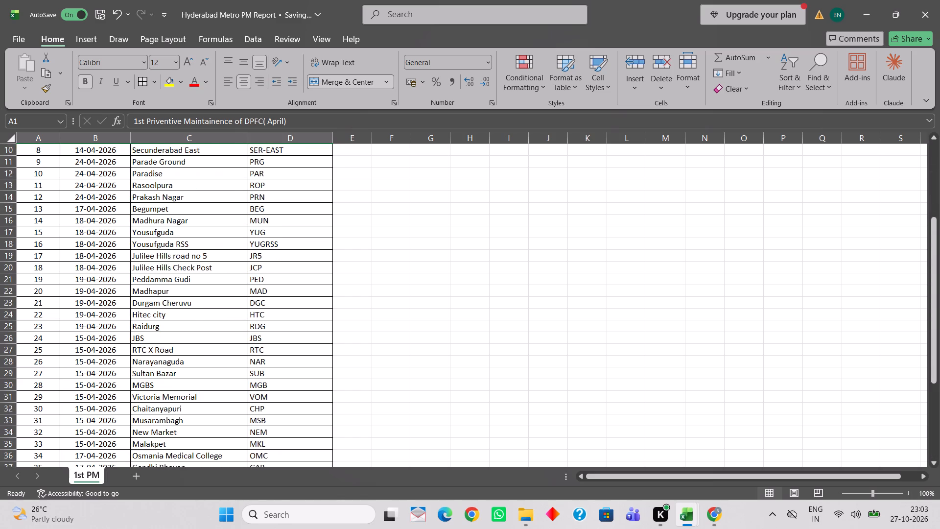
{"action": "scroll", "coordinate": [306, 242], "scroll_direction": "up", "scroll_amount": 8}
{"action": "scroll", "coordinate": [305, 243], "scroll_direction": "down", "scroll_amount": 1}
{"action": "scroll", "coordinate": [305, 243], "scroll_direction": "up", "scroll_amount": 4}
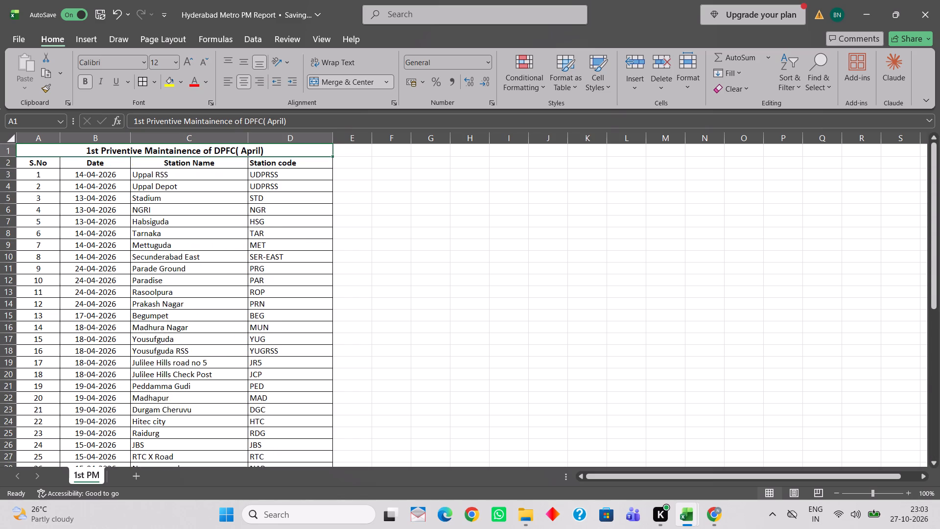
Check the header cells and the serial number, date, name and code entries of the Uppal RSS and Uppal Depot rows.
{"action": "left_click", "coordinate": [231, 165]}
{"action": "left_click", "coordinate": [69, 164]}
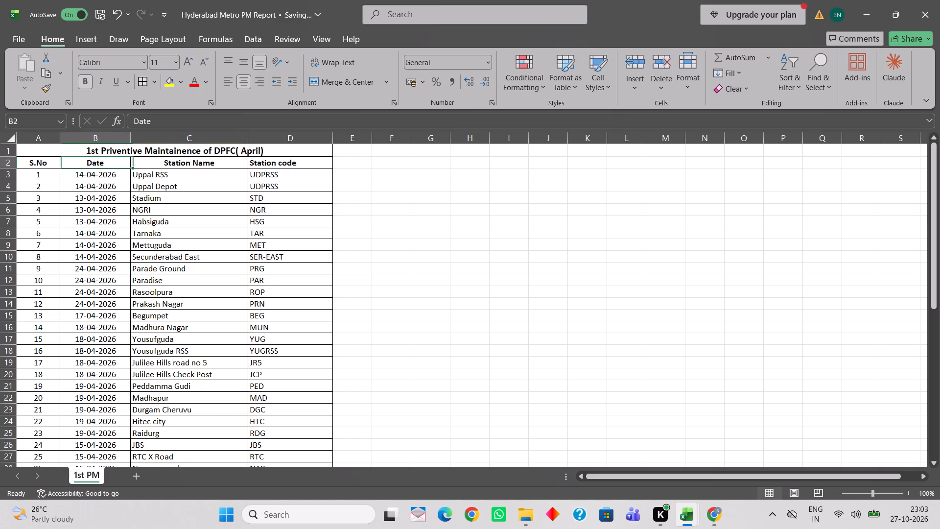
{"action": "left_click", "coordinate": [49, 159]}
{"action": "left_click", "coordinate": [211, 159]}
{"action": "left_click", "coordinate": [306, 165]}
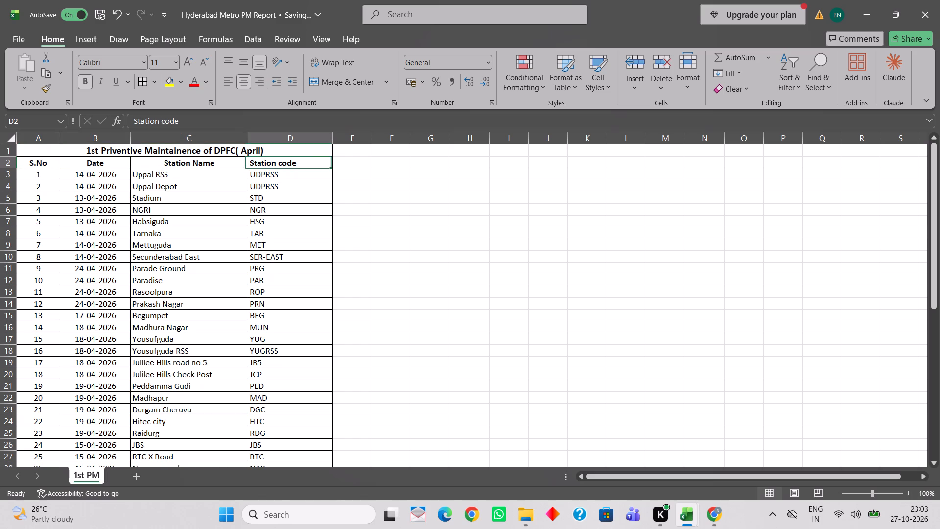
{"action": "left_click", "coordinate": [164, 175]}
{"action": "left_click", "coordinate": [119, 179]}
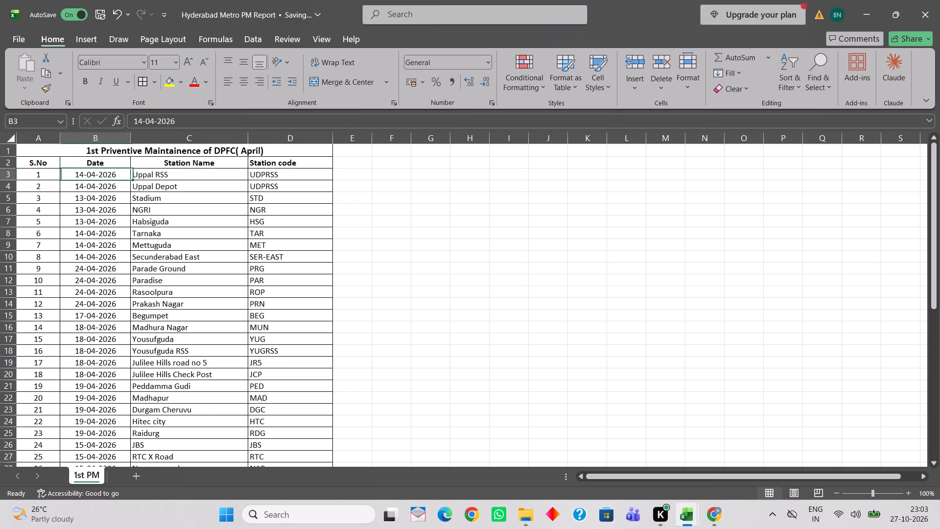
{"action": "left_click", "coordinate": [53, 177]}
{"action": "left_click", "coordinate": [190, 176]}
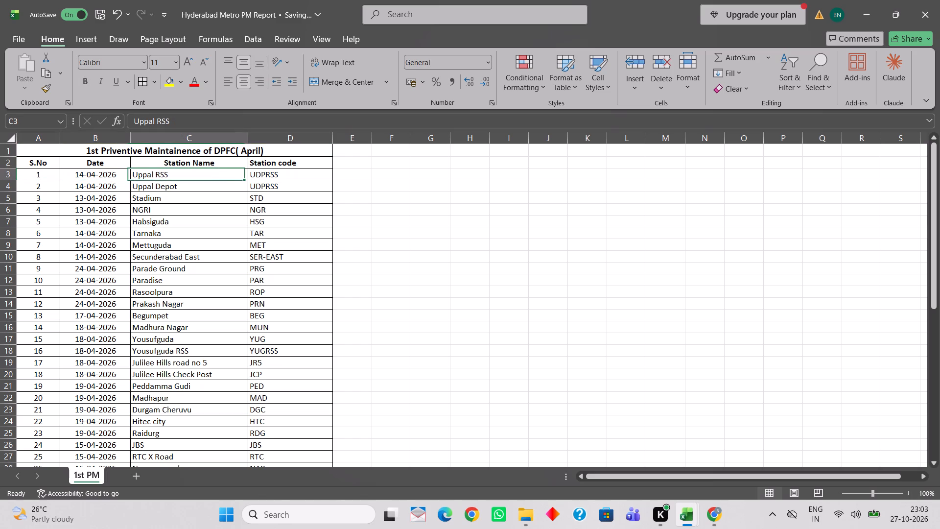
{"action": "left_click", "coordinate": [261, 178]}
{"action": "left_click", "coordinate": [261, 182]}
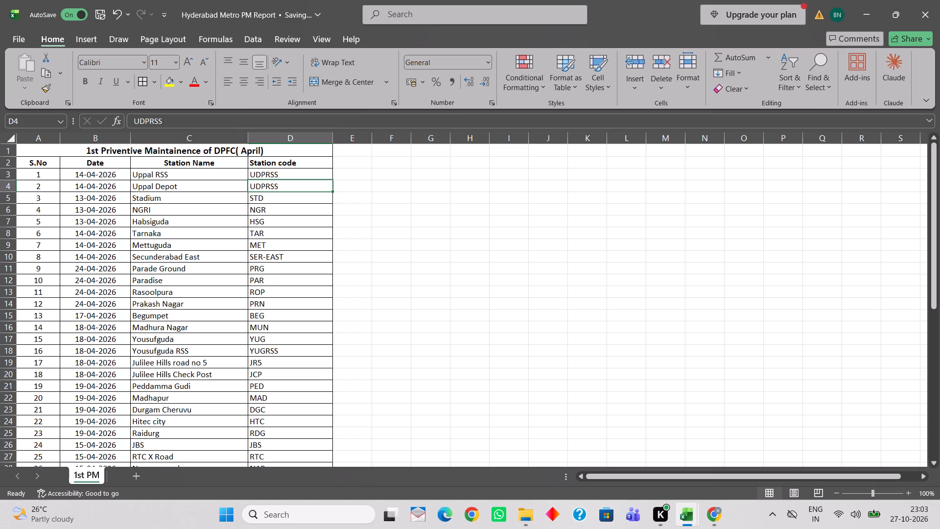
{"action": "left_click", "coordinate": [234, 186]}
{"action": "left_click", "coordinate": [105, 187]}
{"action": "left_click", "coordinate": [49, 185]}
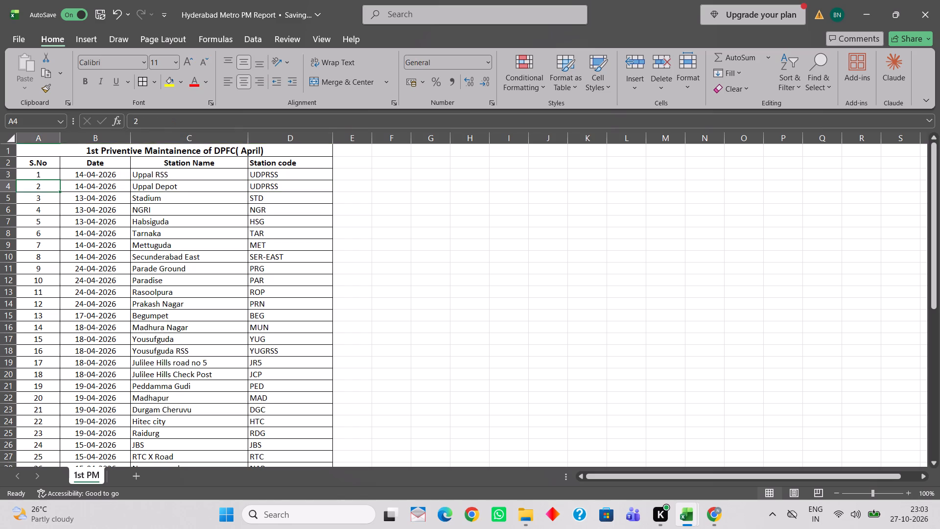
{"action": "left_click", "coordinate": [203, 176]}
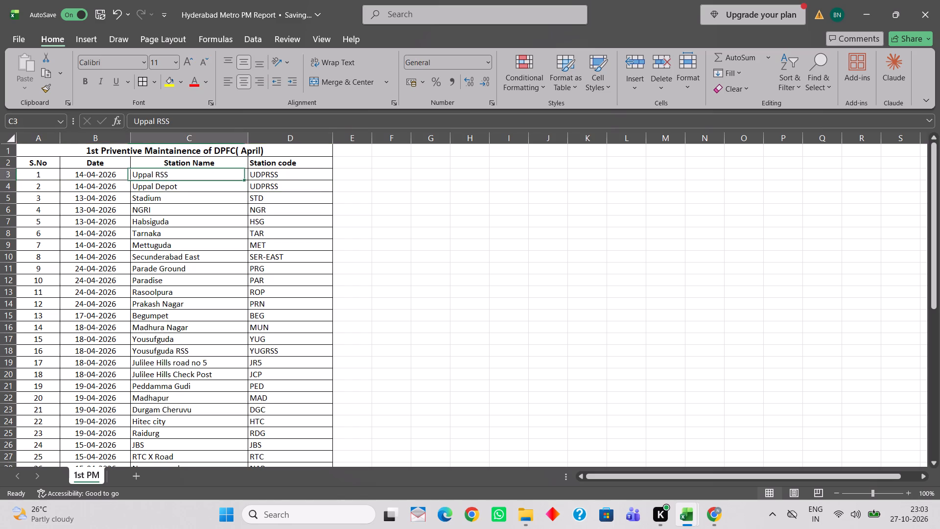
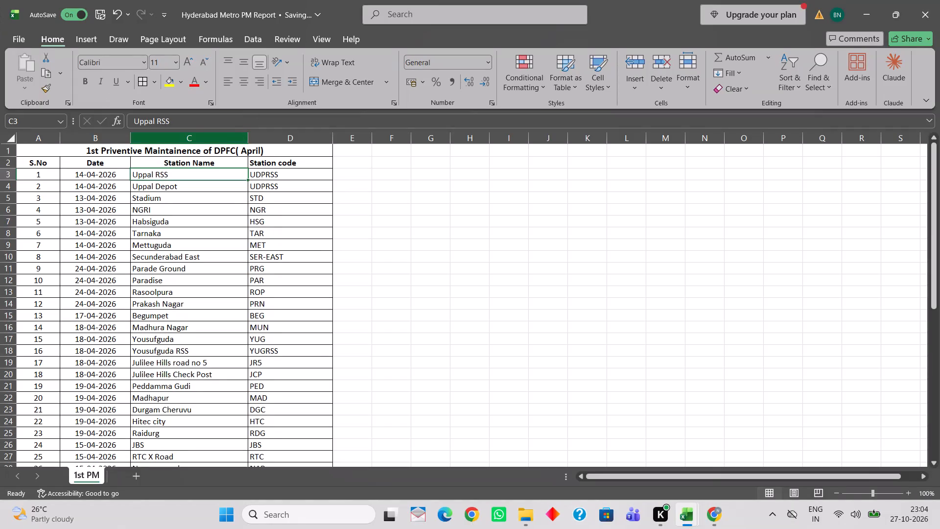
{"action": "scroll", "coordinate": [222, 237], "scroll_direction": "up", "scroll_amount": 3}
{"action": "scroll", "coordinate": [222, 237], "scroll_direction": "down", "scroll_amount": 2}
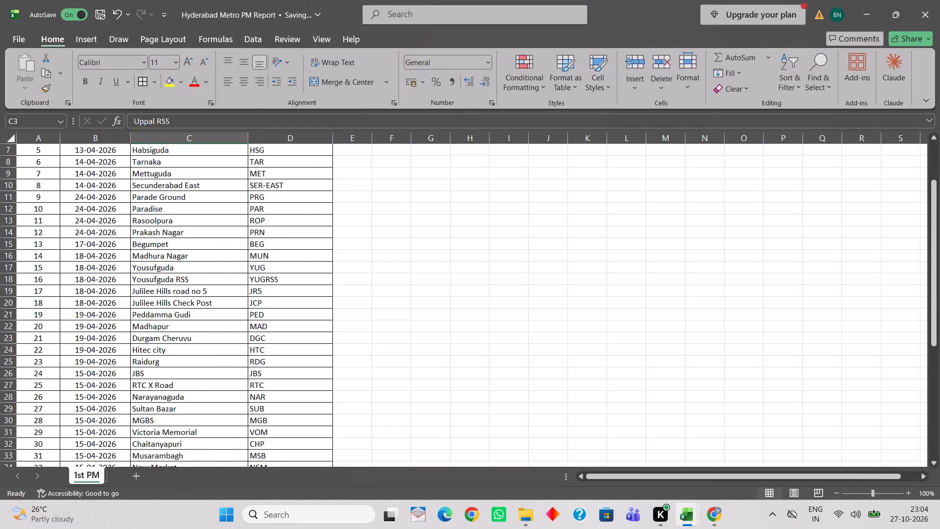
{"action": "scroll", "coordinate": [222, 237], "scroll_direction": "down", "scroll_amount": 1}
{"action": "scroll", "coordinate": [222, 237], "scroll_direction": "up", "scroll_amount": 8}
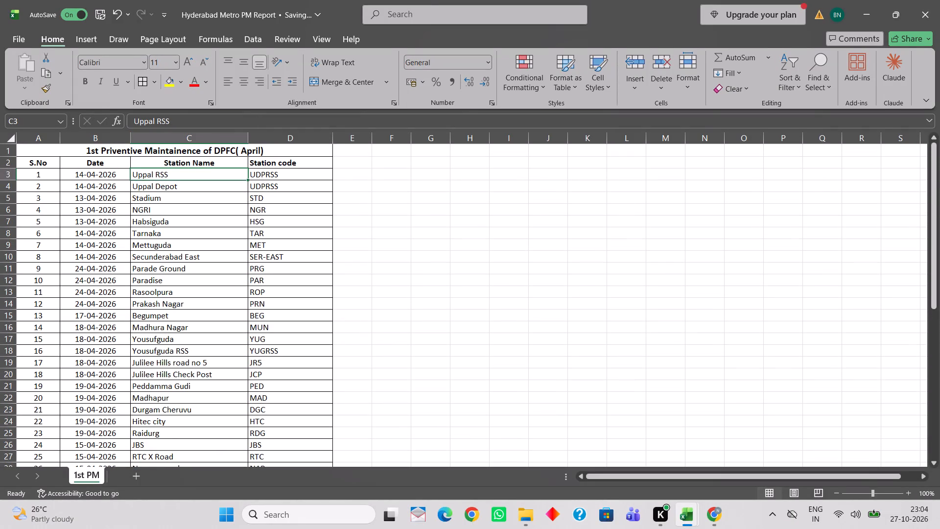
Check the station name entries from Uppal RSS to NGRI and the station codes of the Uppal RSS, Uppal Depot and Stadium rows.
{"action": "left_click", "coordinate": [223, 192]}
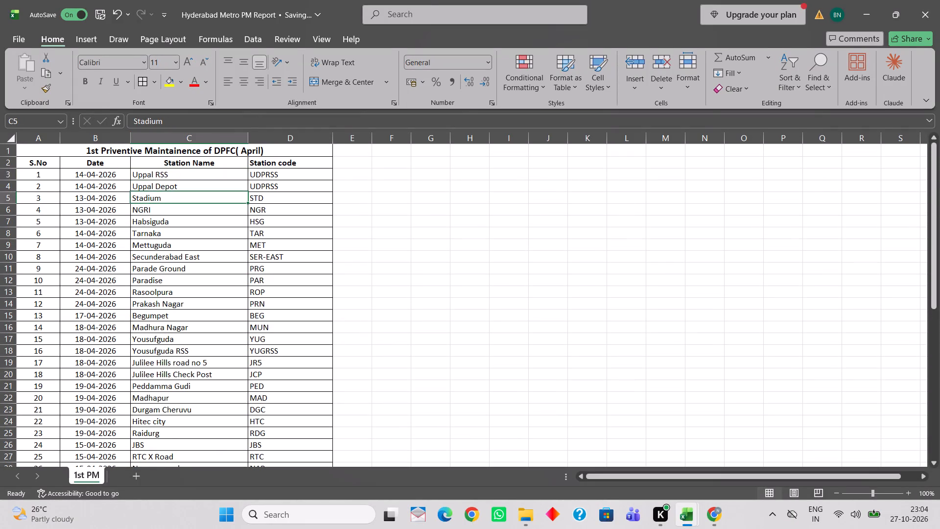
{"action": "left_click", "coordinate": [265, 199]}
{"action": "left_click", "coordinate": [233, 186]}
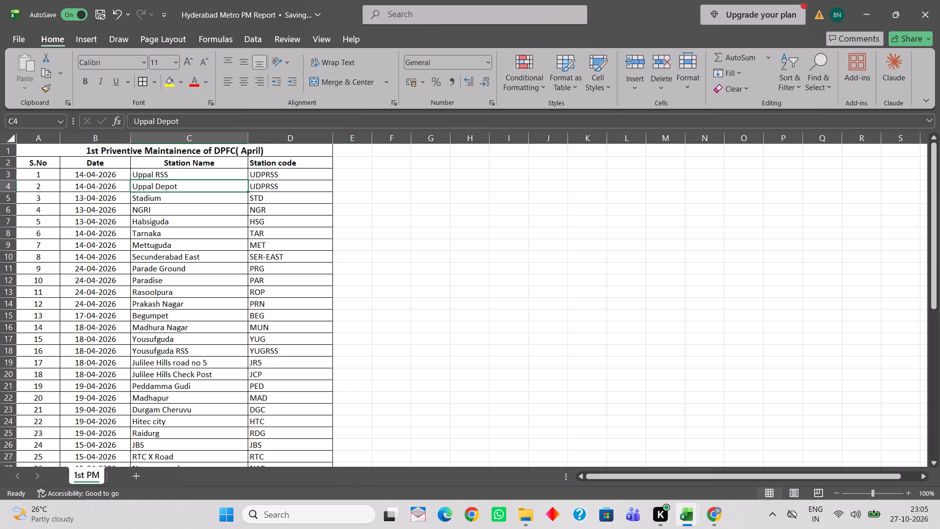
{"action": "left_click", "coordinate": [229, 172]}
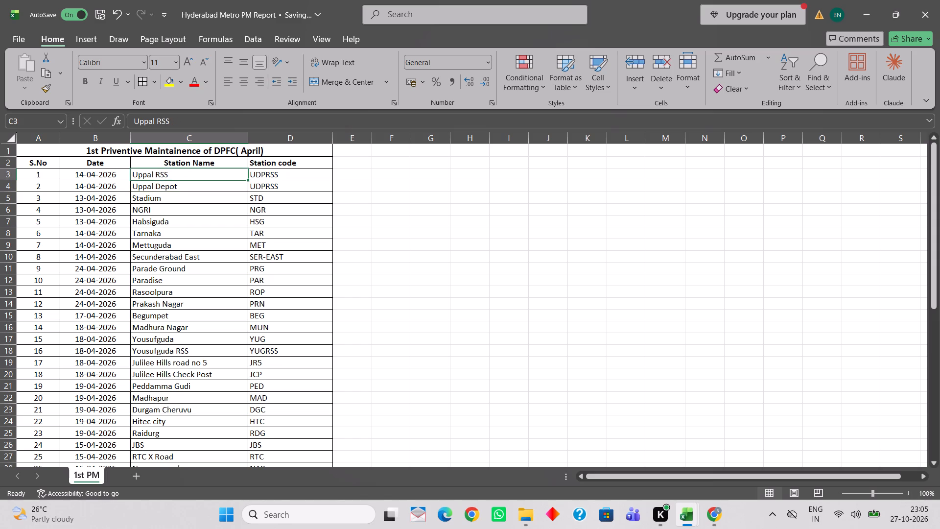
{"action": "left_click", "coordinate": [262, 178]}
{"action": "left_click", "coordinate": [256, 191]}
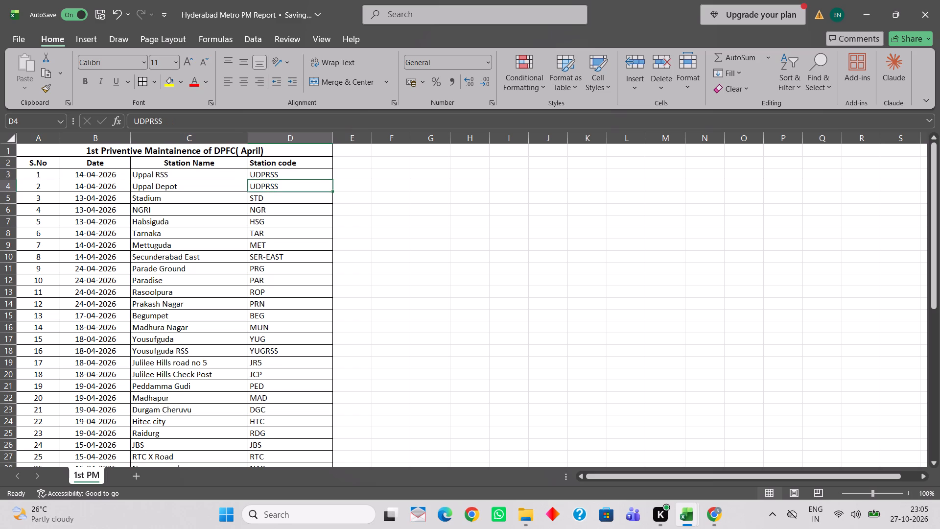
{"action": "left_click", "coordinate": [217, 189]}
{"action": "left_click", "coordinate": [214, 200]}
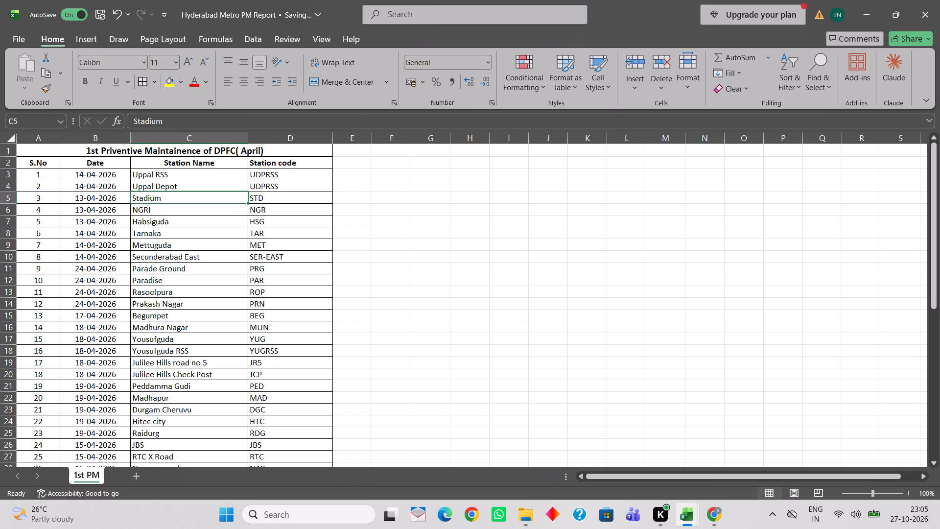
{"action": "left_click", "coordinate": [211, 214]}
{"action": "left_click", "coordinate": [216, 183]}
{"action": "left_click", "coordinate": [217, 171]}
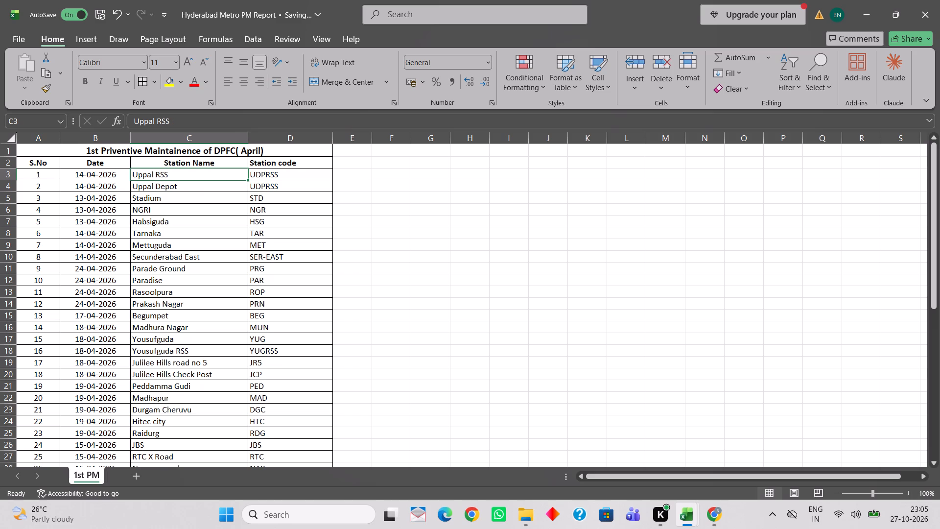
{"action": "left_click", "coordinate": [258, 178]}
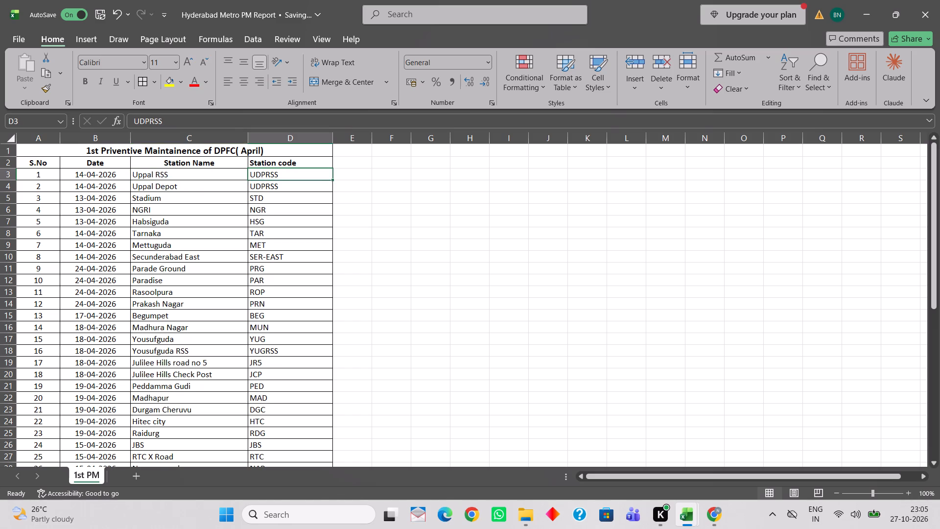
{"action": "left_click", "coordinate": [257, 186]}
{"action": "left_click", "coordinate": [222, 189]}
{"action": "left_click", "coordinate": [215, 181]}
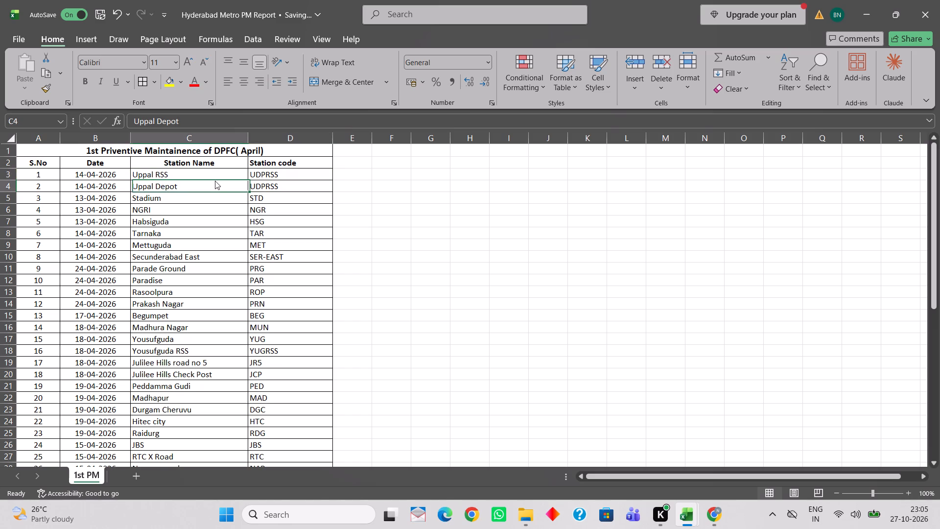
{"action": "left_click", "coordinate": [218, 172]}
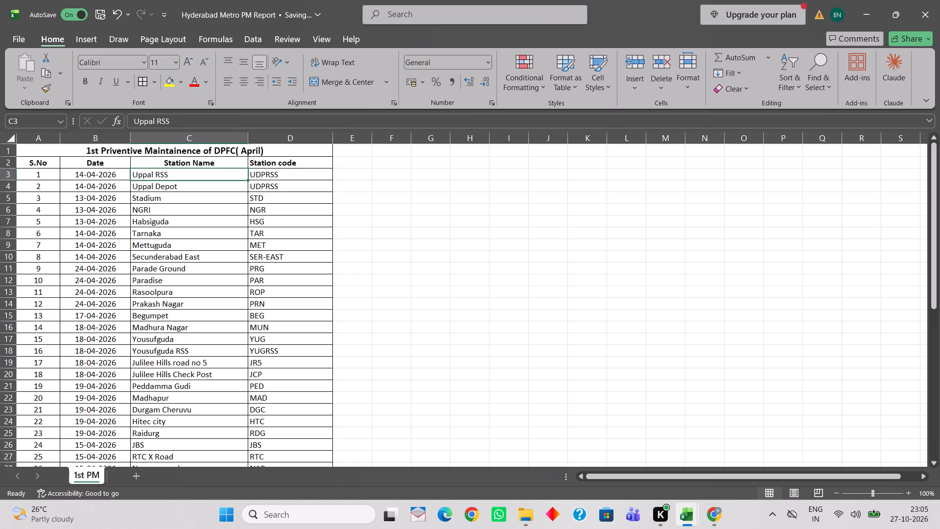
{"action": "left_click", "coordinate": [262, 176]}
{"action": "left_click", "coordinate": [259, 190]}
{"action": "left_click", "coordinate": [218, 187]}
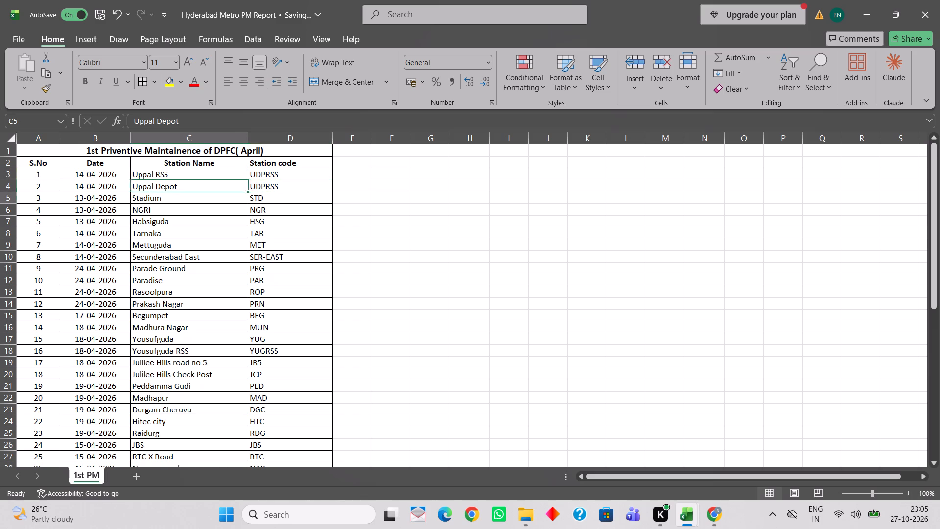
{"action": "left_click", "coordinate": [200, 200]}
{"action": "left_click", "coordinate": [299, 203]}
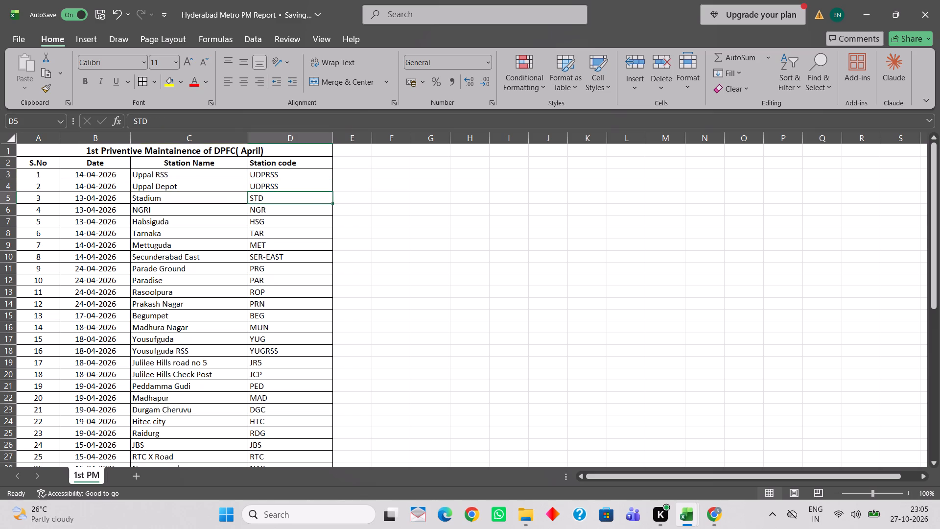
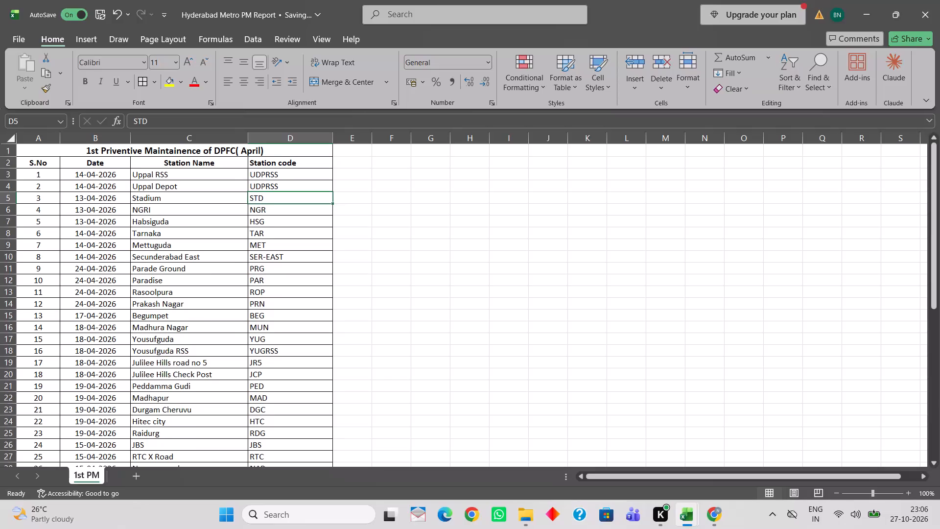
Look through the station table from Uppal RSS to Miyapur Depot, checking the dates, station names and station codes.
{"action": "scroll", "coordinate": [216, 222], "scroll_direction": "down", "scroll_amount": 5}
{"action": "scroll", "coordinate": [216, 222], "scroll_direction": "up", "scroll_amount": 1}
{"action": "scroll", "coordinate": [216, 222], "scroll_direction": "down", "scroll_amount": 1}
{"action": "scroll", "coordinate": [216, 222], "scroll_direction": "up", "scroll_amount": 2}
{"action": "scroll", "coordinate": [216, 222], "scroll_direction": "down", "scroll_amount": 4}
{"action": "scroll", "coordinate": [216, 222], "scroll_direction": "up", "scroll_amount": 1}
{"action": "scroll", "coordinate": [216, 222], "scroll_direction": "down", "scroll_amount": 2}
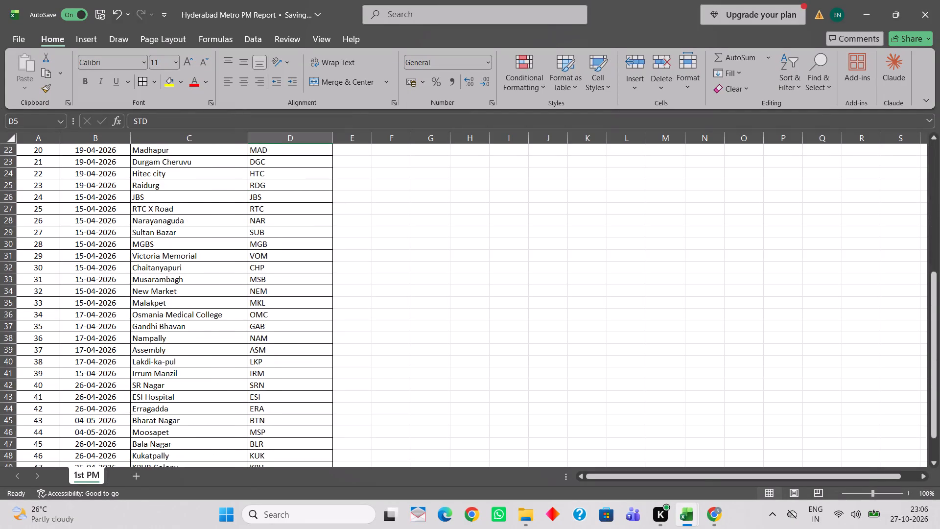
{"action": "scroll", "coordinate": [216, 222], "scroll_direction": "down", "scroll_amount": 4}
{"action": "scroll", "coordinate": [216, 222], "scroll_direction": "up", "scroll_amount": 6}
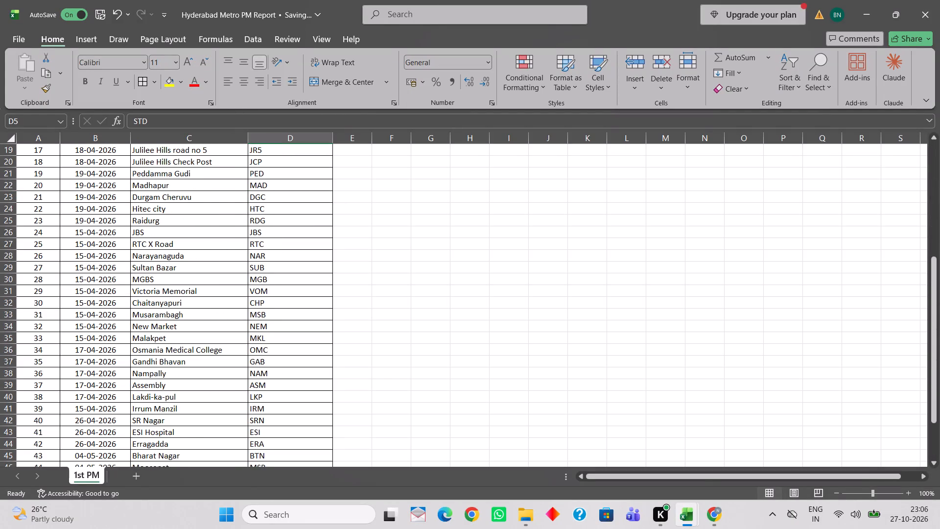
{"action": "scroll", "coordinate": [216, 222], "scroll_direction": "up", "scroll_amount": 4}
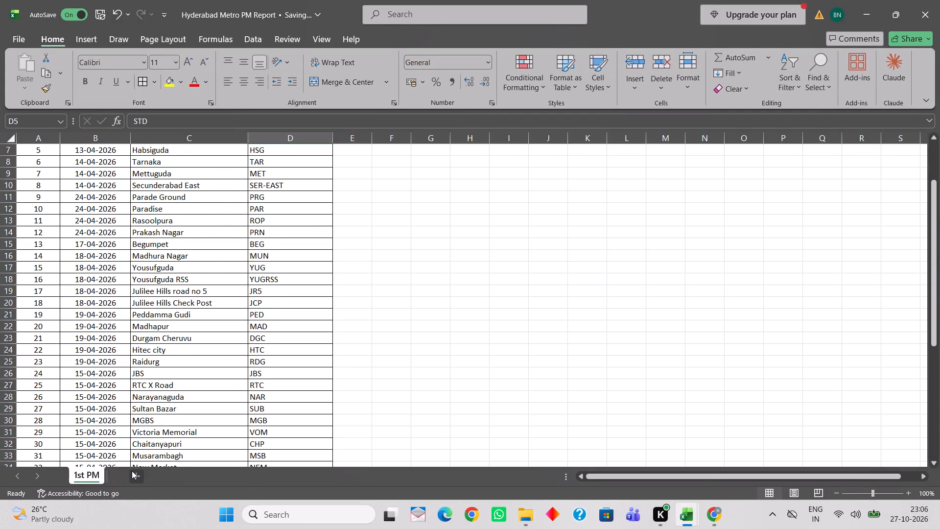
{"action": "scroll", "coordinate": [132, 470], "scroll_direction": "up", "scroll_amount": 10}
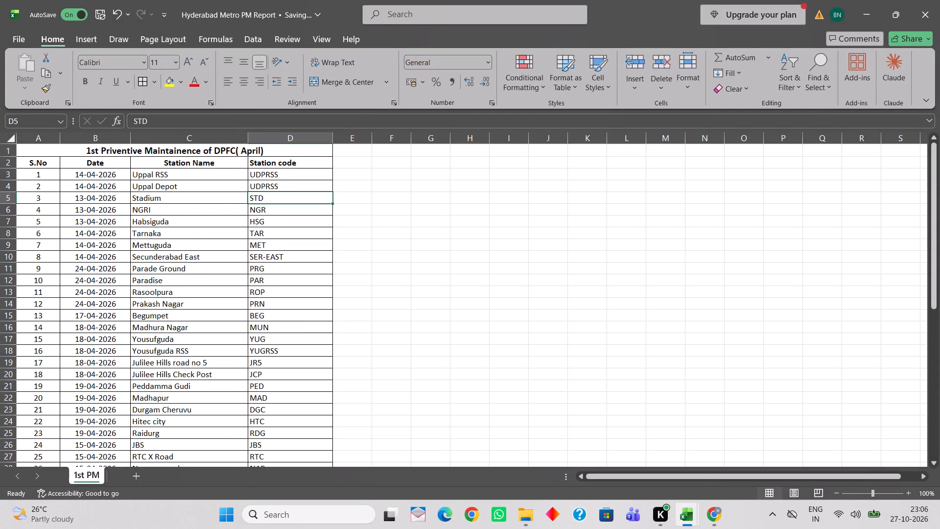
{"action": "scroll", "coordinate": [209, 335], "scroll_direction": "up", "scroll_amount": 2}
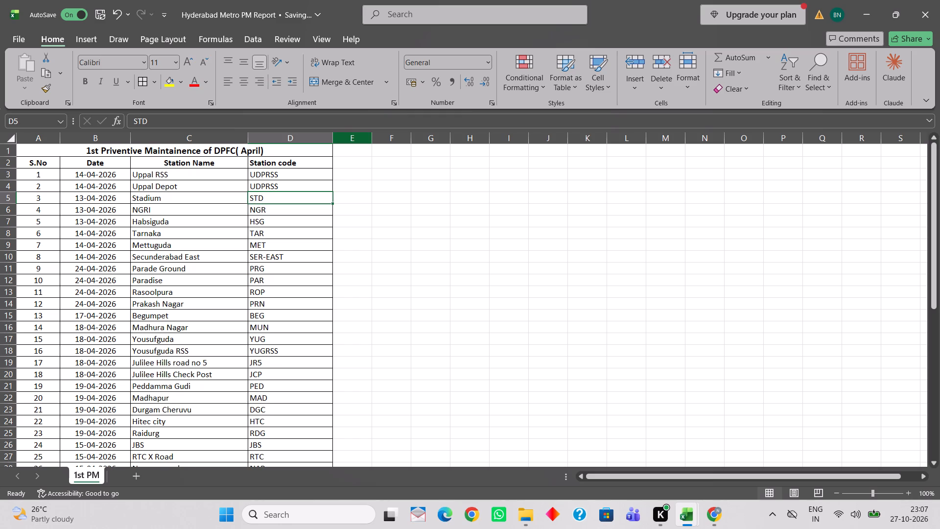
{"action": "scroll", "coordinate": [236, 259], "scroll_direction": "up", "scroll_amount": 1}
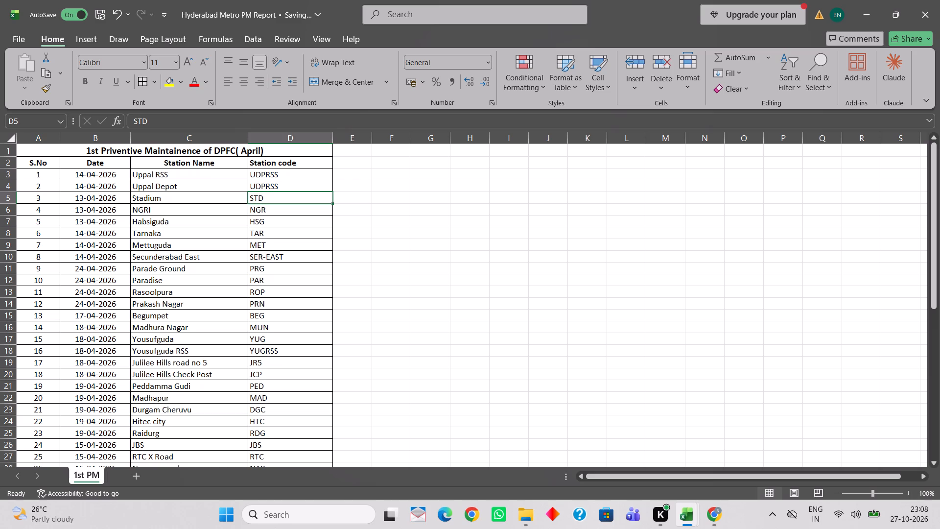
{"action": "scroll", "coordinate": [227, 276], "scroll_direction": "up", "scroll_amount": 9}
{"action": "scroll", "coordinate": [205, 280], "scroll_direction": "down", "scroll_amount": 12}
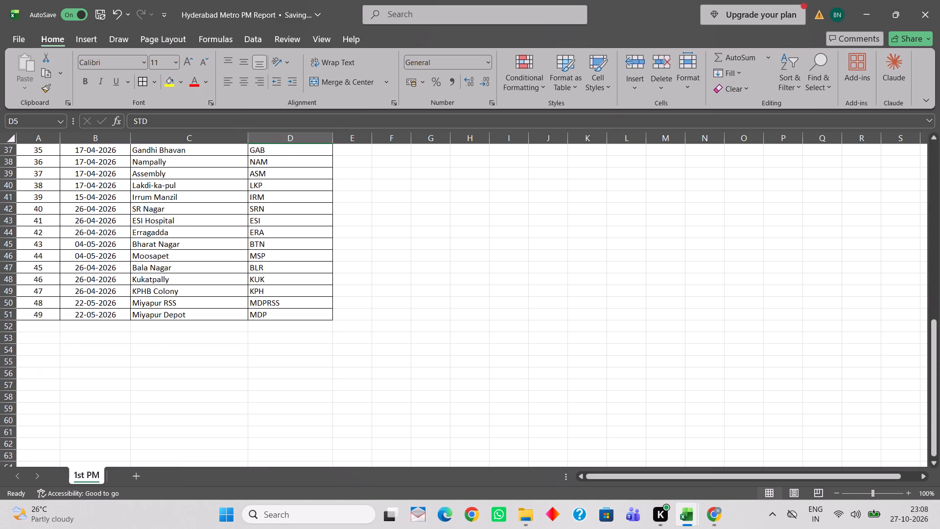
{"action": "scroll", "coordinate": [203, 280], "scroll_direction": "up", "scroll_amount": 10}
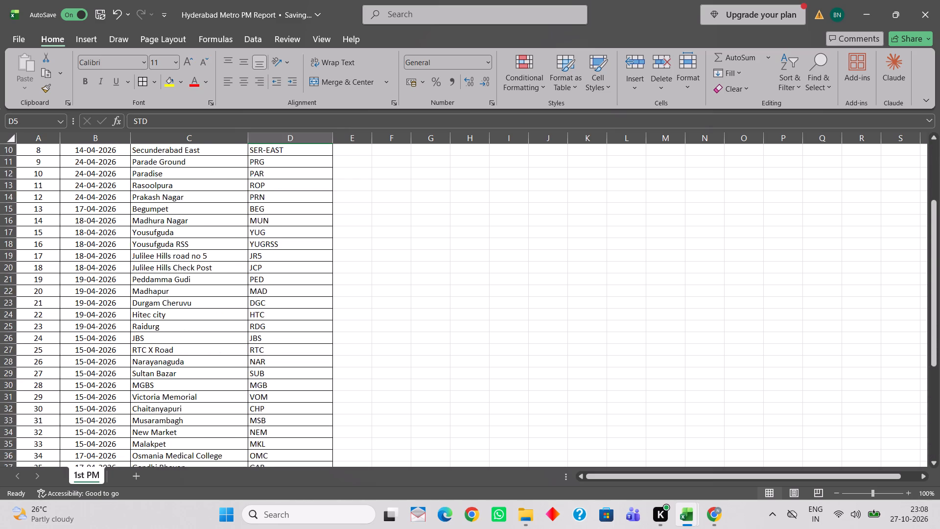
{"action": "scroll", "coordinate": [203, 280], "scroll_direction": "up", "scroll_amount": 10}
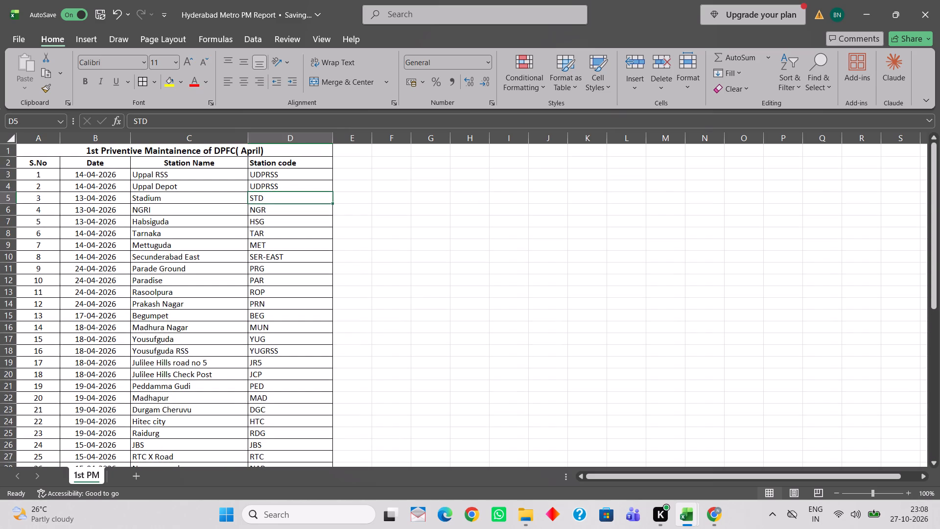
Insert the word "Quaterly" after "1st" in the table title in A1.
{"action": "left_click", "coordinate": [98, 152]}
{"action": "double_click", "coordinate": [98, 152]}
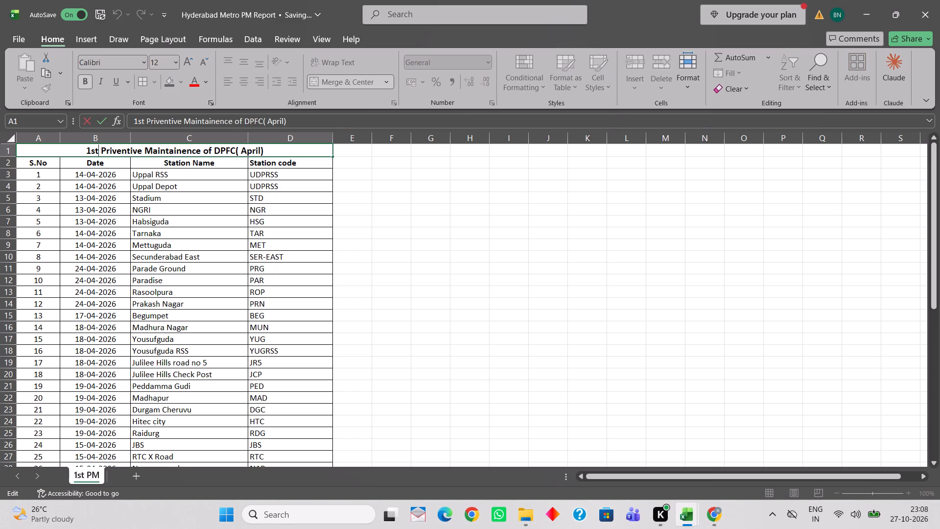
{"action": "key", "text": "space"}
{"action": "type", "text": "Que"}
{"action": "type", "text": "ter"}
{"action": "type", "text": "ly"}
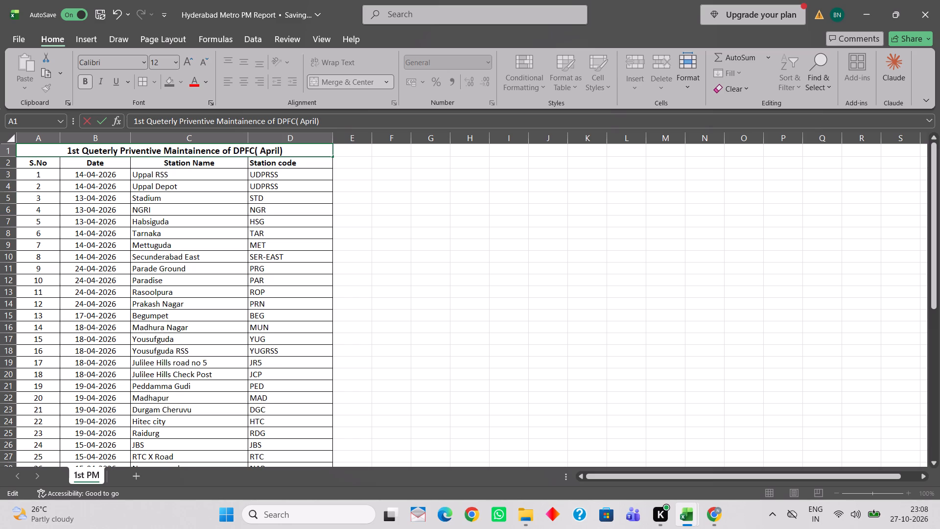
{"action": "left_click", "coordinate": [101, 150]}
{"action": "key", "text": "Left"}
{"action": "key", "text": "BackSpace"}
{"action": "key", "text": "a"}
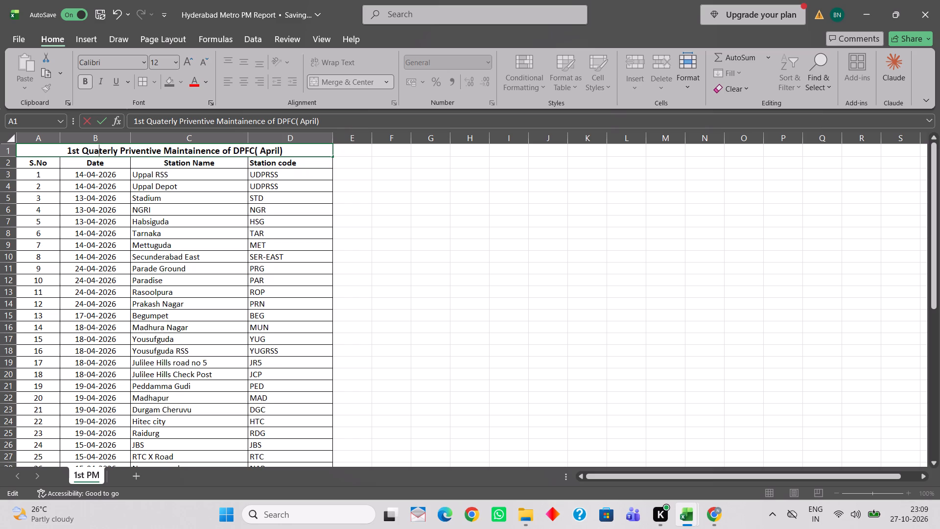
Correct the spelling of "Priventive" to "Preventive" in the table title.
{"action": "left_click", "coordinate": [119, 153]}
{"action": "left_click", "coordinate": [160, 149]}
{"action": "left_click", "coordinate": [130, 151]}
{"action": "key", "text": "BackSpace"}
{"action": "key", "text": "e"}
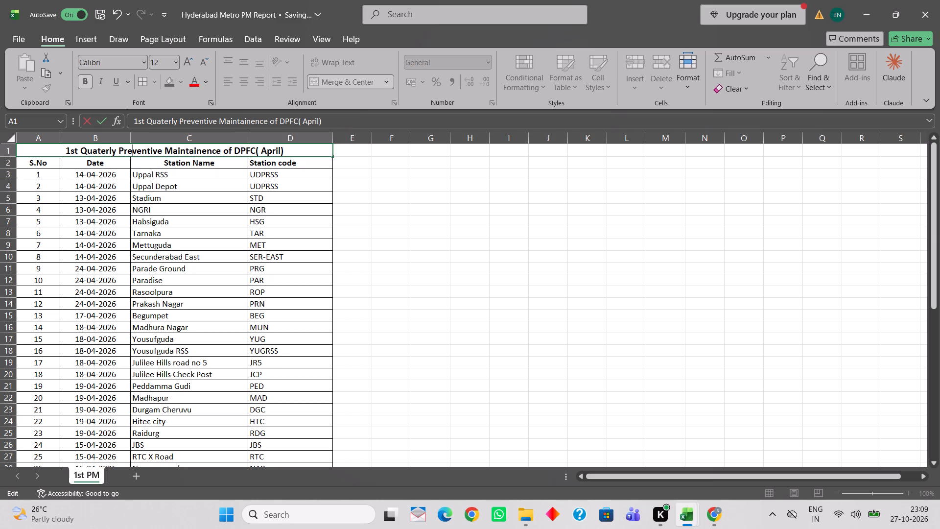
{"action": "left_click", "coordinate": [254, 148]}
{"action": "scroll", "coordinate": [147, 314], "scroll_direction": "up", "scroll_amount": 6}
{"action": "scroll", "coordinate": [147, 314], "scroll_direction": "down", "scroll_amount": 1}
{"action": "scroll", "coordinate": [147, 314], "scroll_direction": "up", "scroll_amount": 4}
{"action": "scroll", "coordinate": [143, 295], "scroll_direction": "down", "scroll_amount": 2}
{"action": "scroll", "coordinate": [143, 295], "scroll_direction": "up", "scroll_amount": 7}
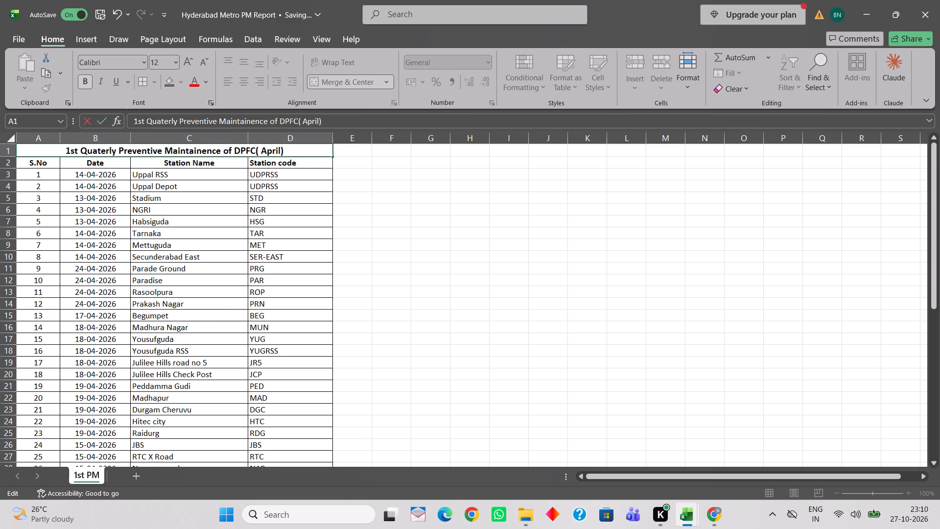
Copy the whole station table, including its title and headers, and add a blank worksheet after the 1st PM sheet.
{"action": "left_click", "coordinate": [72, 162]}
{"action": "key", "text": "ctrl+a"}
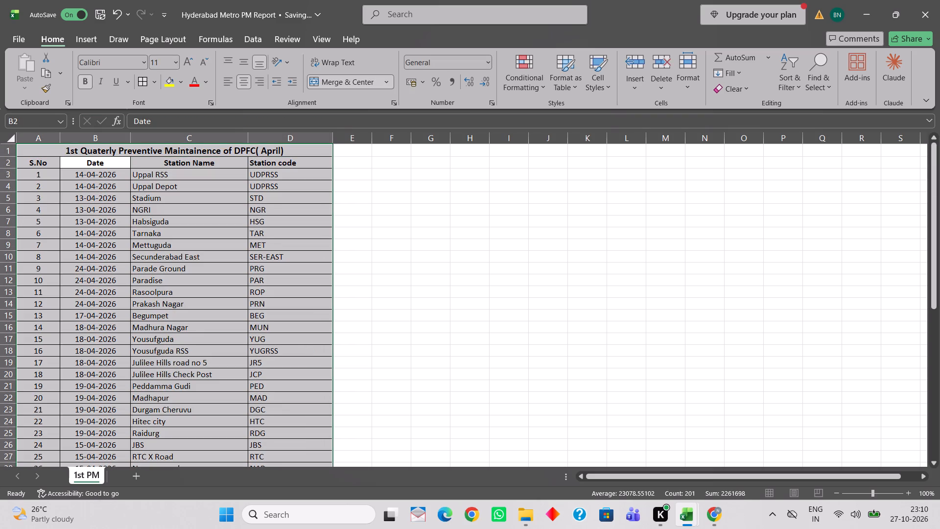
{"action": "key", "text": "ctrl+v"}
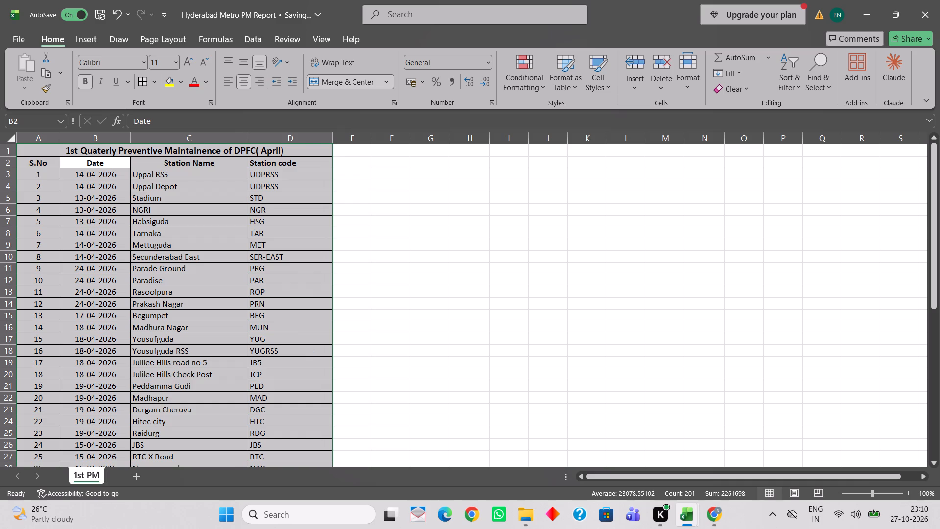
{"action": "key", "text": "ctrl+c"}
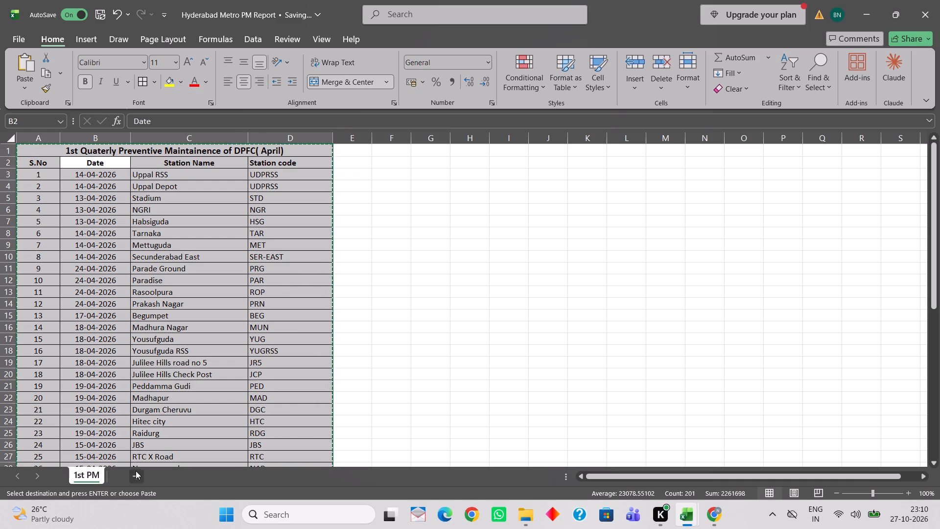
{"action": "left_click", "coordinate": [136, 471]}
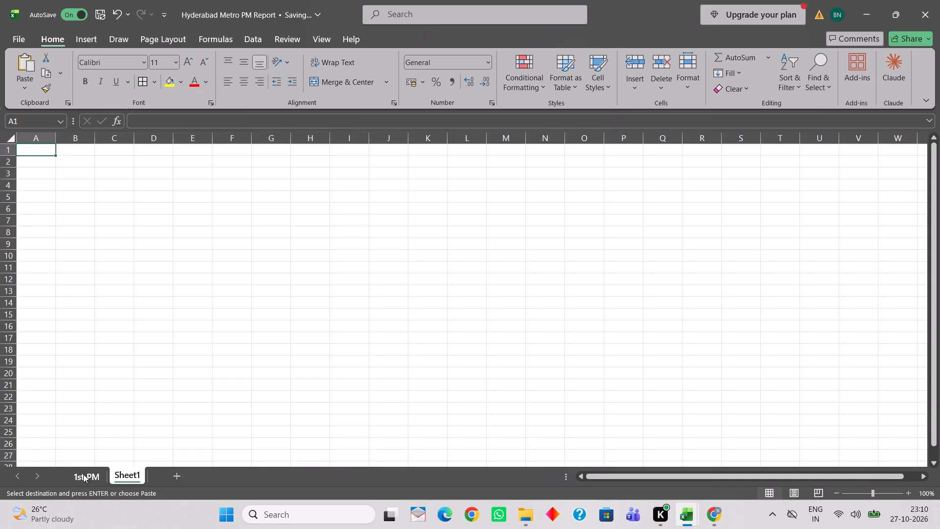
Rename the 1st PM sheet as "1st quaterly PM".
{"action": "left_click", "coordinate": [83, 474]}
{"action": "left_click", "coordinate": [83, 474]}
{"action": "double_click", "coordinate": [83, 474]}
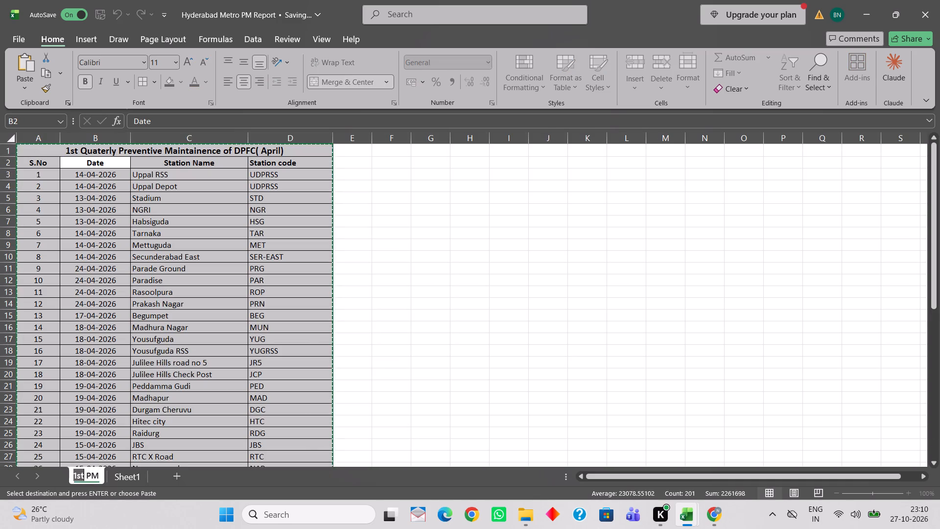
{"action": "left_click", "coordinate": [84, 474]}
{"action": "key", "text": "space"}
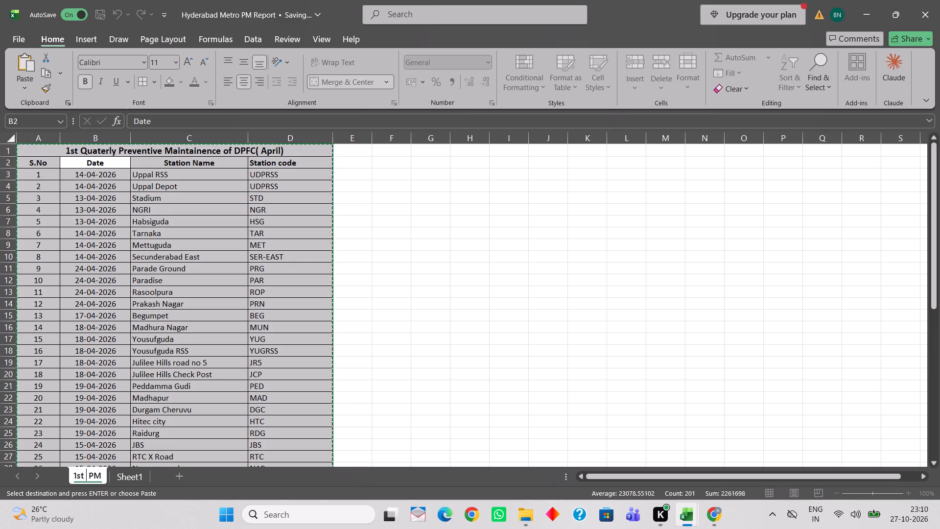
{"action": "type", "text": "quater"}
{"action": "type", "text": "ly"}
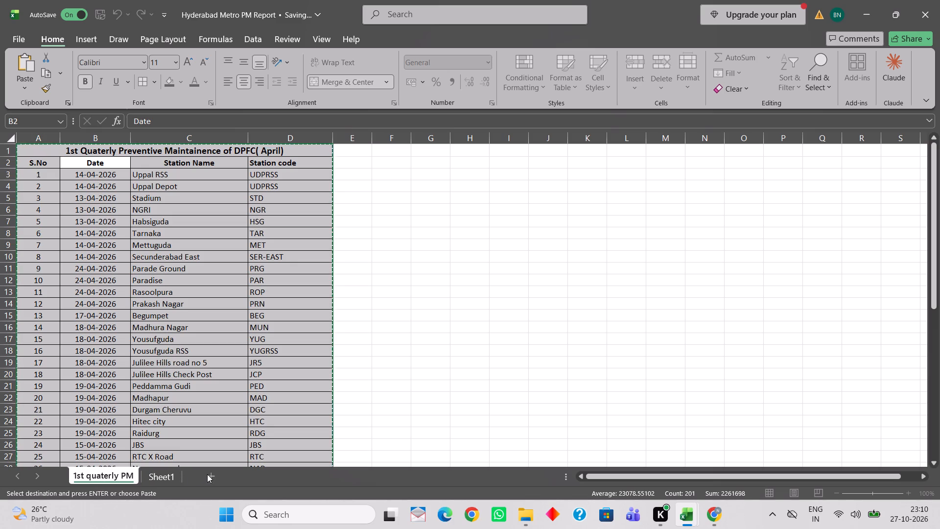
Rename the new blank worksheet as "Half-Yearly PM".
{"action": "left_click", "coordinate": [159, 475]}
{"action": "double_click", "coordinate": [154, 476]}
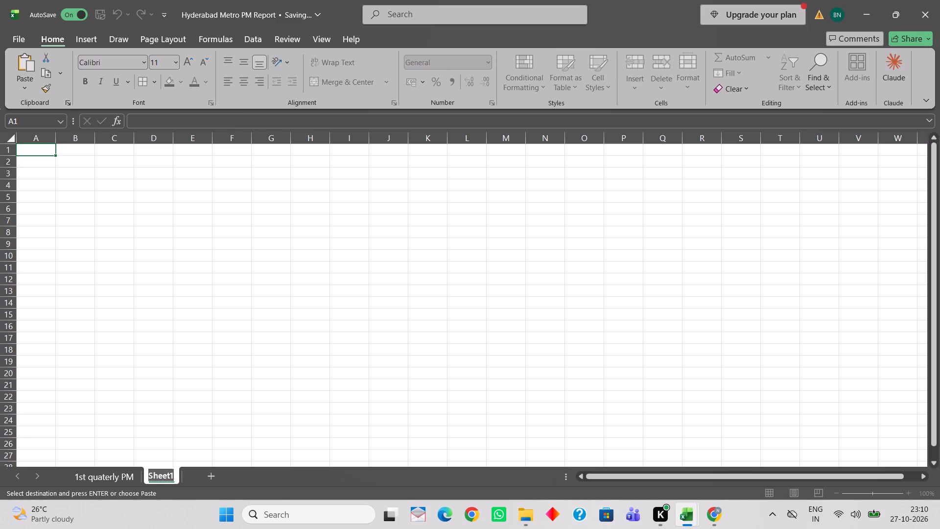
{"action": "type", "text": "Ha"}
{"action": "type", "text": "lf"}
{"action": "key", "text": "minus"}
{"action": "type", "text": "Yearlt"}
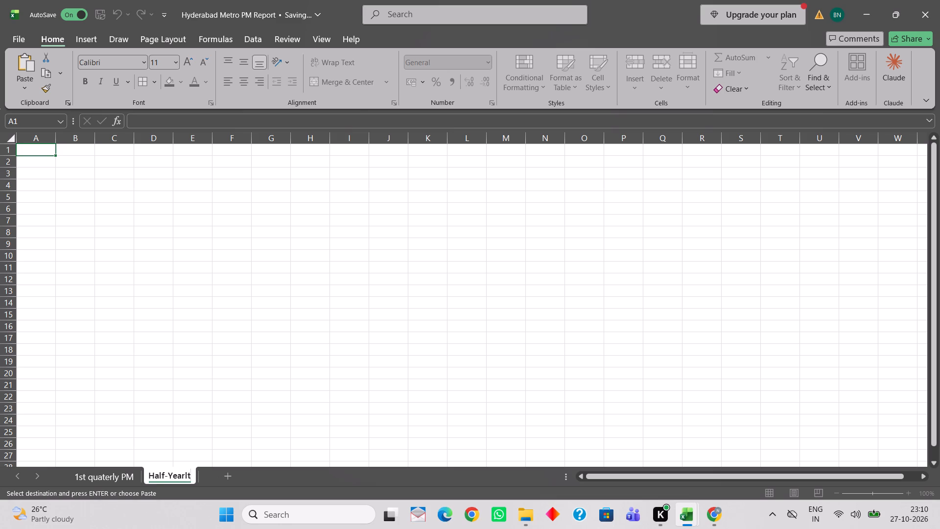
{"action": "key", "text": "BackSpace"}
{"action": "key", "text": "y"}
{"action": "key", "text": "space"}
{"action": "type", "text": "PM"}
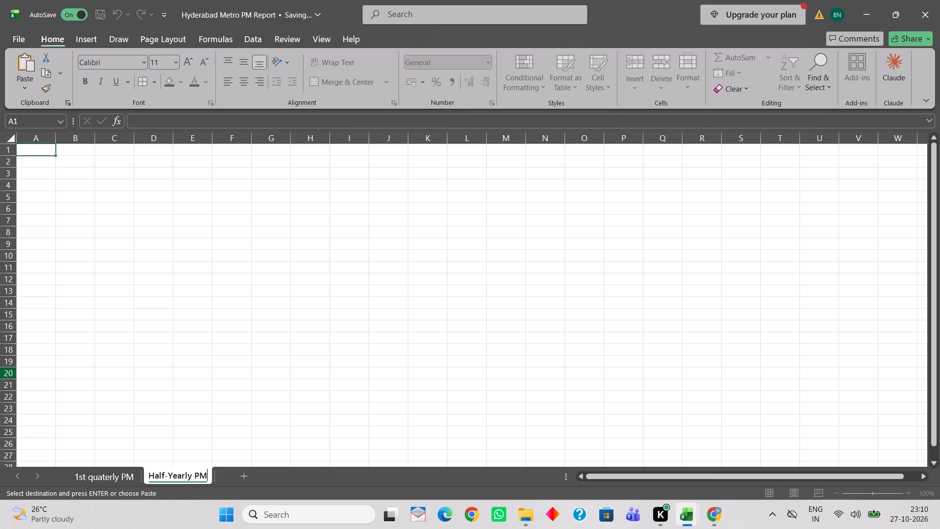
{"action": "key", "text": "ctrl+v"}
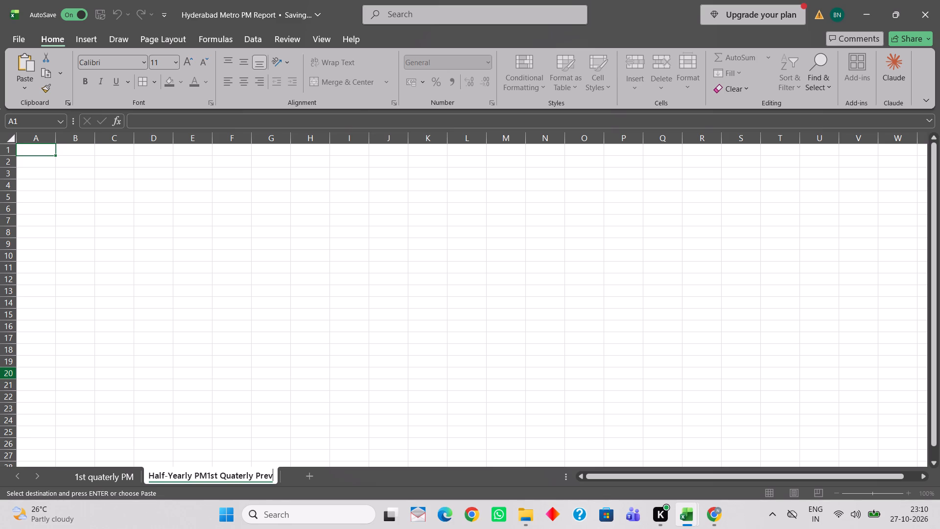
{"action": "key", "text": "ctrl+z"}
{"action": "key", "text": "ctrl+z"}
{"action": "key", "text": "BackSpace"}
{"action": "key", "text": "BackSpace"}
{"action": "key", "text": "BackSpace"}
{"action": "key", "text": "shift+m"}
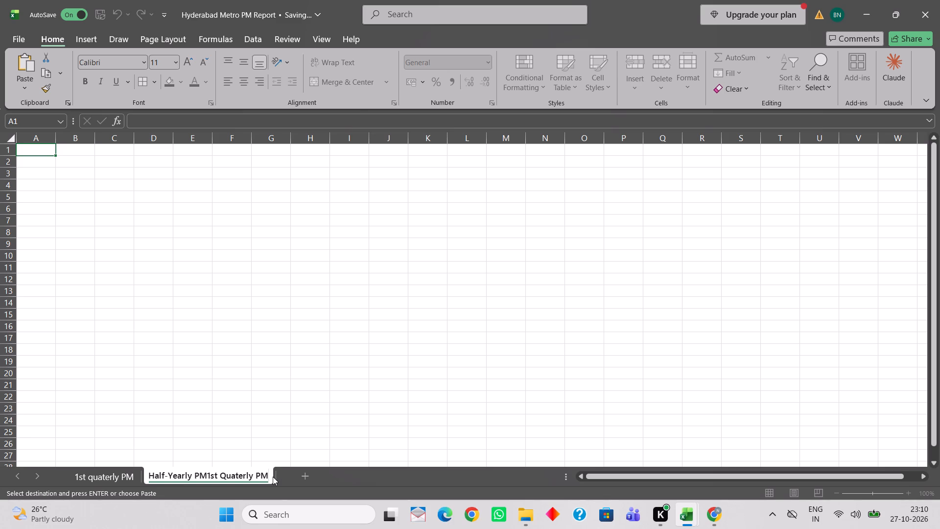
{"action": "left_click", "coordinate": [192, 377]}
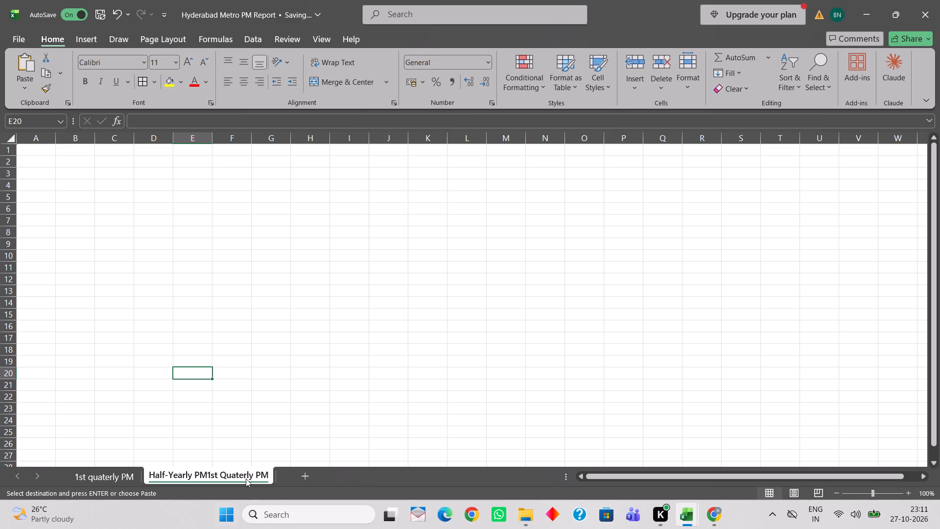
Remove the stray pasted text from the second sheet's name, leaving "Half-Yearly PM".
{"action": "double_click", "coordinate": [266, 474]}
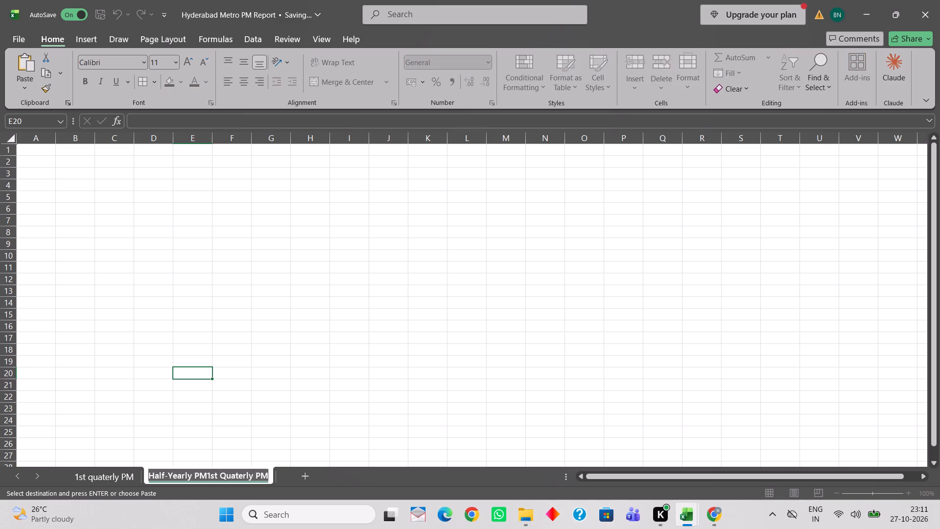
{"action": "left_click", "coordinate": [264, 478]}
{"action": "key", "text": "Right"}
{"action": "key", "text": "Right"}
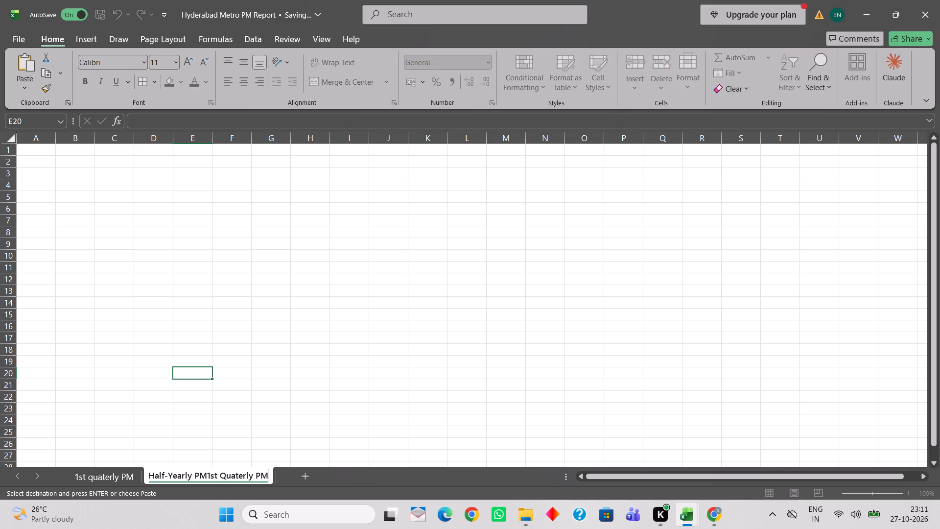
{"action": "key", "text": "BackSpace"}
{"action": "key", "text": "BackSpace"}
{"action": "key", "text": "BackSpace"}
{"action": "key", "text": "BackSpace"}
{"action": "key", "text": "BackSpace"}
{"action": "key", "text": "BackSpace"}
{"action": "key", "text": "BackSpace"}
{"action": "key", "text": "BackSpace"}
{"action": "key", "text": "BackSpace"}
{"action": "key", "text": "BackSpace"}
{"action": "key", "text": "BackSpace"}
{"action": "key", "text": "BackSpace"}
{"action": "key", "text": "BackSpace"}
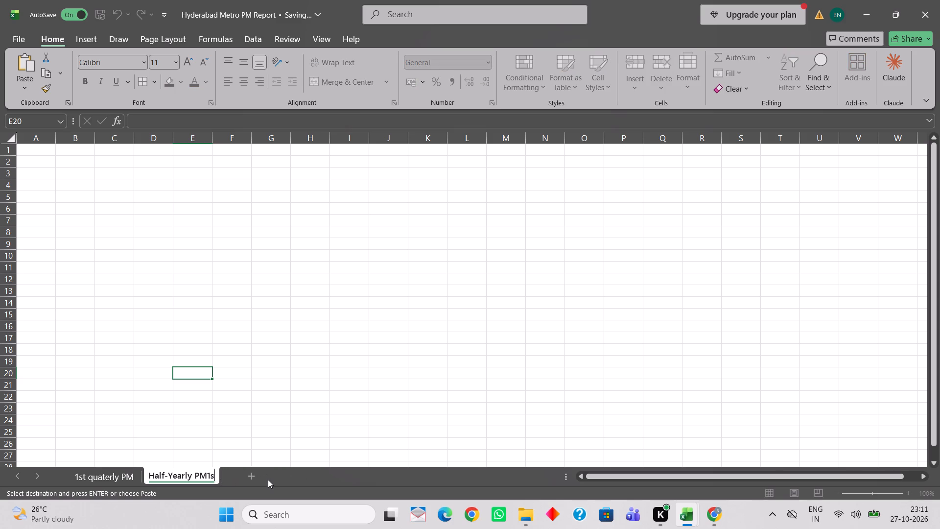
{"action": "key", "text": "BackSpace"}
{"action": "key", "text": "BackSpace"}
{"action": "left_click", "coordinate": [95, 365]}
Paste the copied station table into the Half-Yearly PM sheet starting at cell A1.
{"action": "left_click_drag", "start_coordinate": [40, 177], "coordinate": [40, 169]}
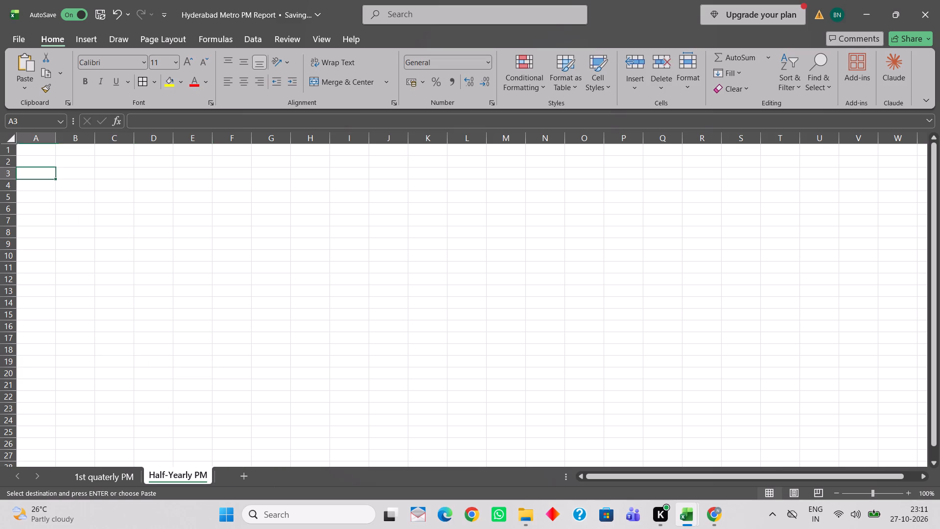
{"action": "left_click_drag", "start_coordinate": [40, 169], "coordinate": [40, 161]}
{"action": "scroll", "coordinate": [53, 171], "scroll_direction": "up", "scroll_amount": 3}
{"action": "left_click", "coordinate": [95, 274]}
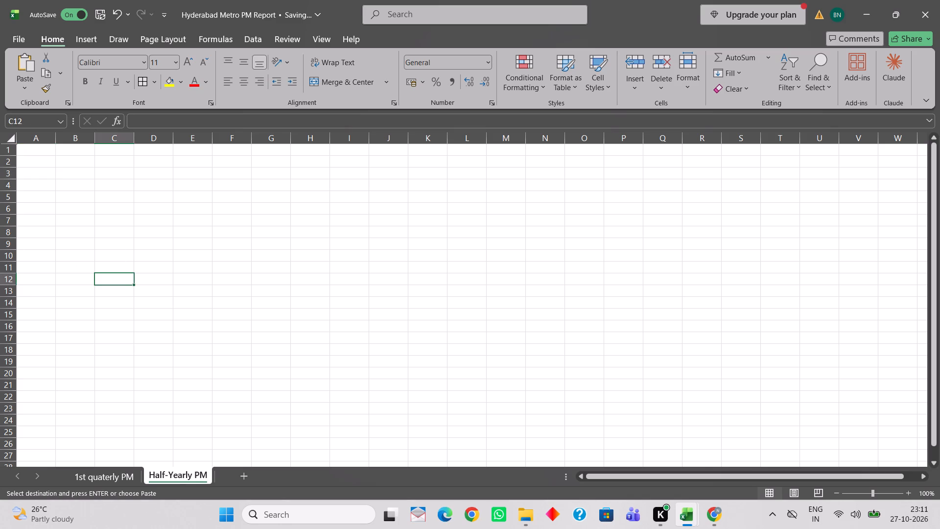
{"action": "left_click", "coordinate": [43, 149]}
{"action": "scroll", "coordinate": [43, 149], "scroll_direction": "up", "scroll_amount": 2}
{"action": "scroll", "coordinate": [43, 149], "scroll_direction": "down", "scroll_amount": 1}
{"action": "scroll", "coordinate": [43, 149], "scroll_direction": "up", "scroll_amount": 2}
{"action": "key", "text": "ctrl+v"}
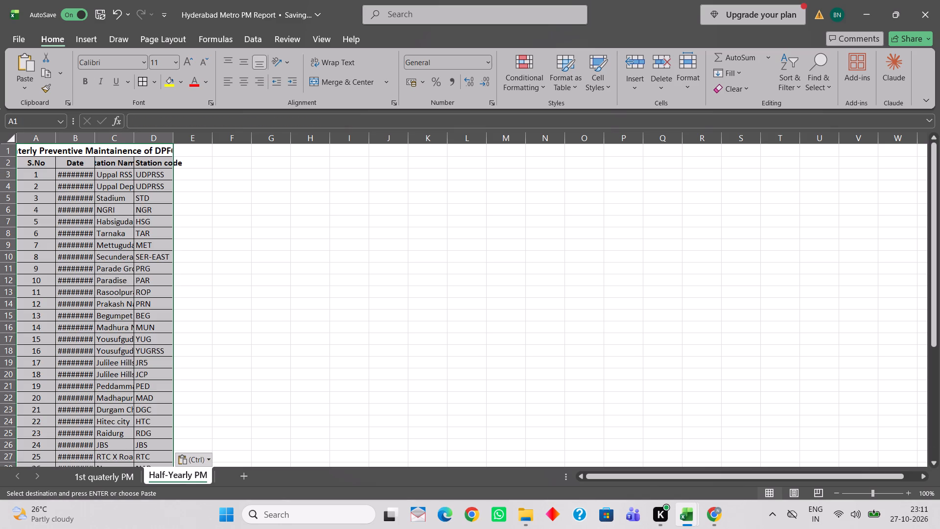
{"action": "scroll", "coordinate": [115, 211], "scroll_direction": "up", "scroll_amount": 4}
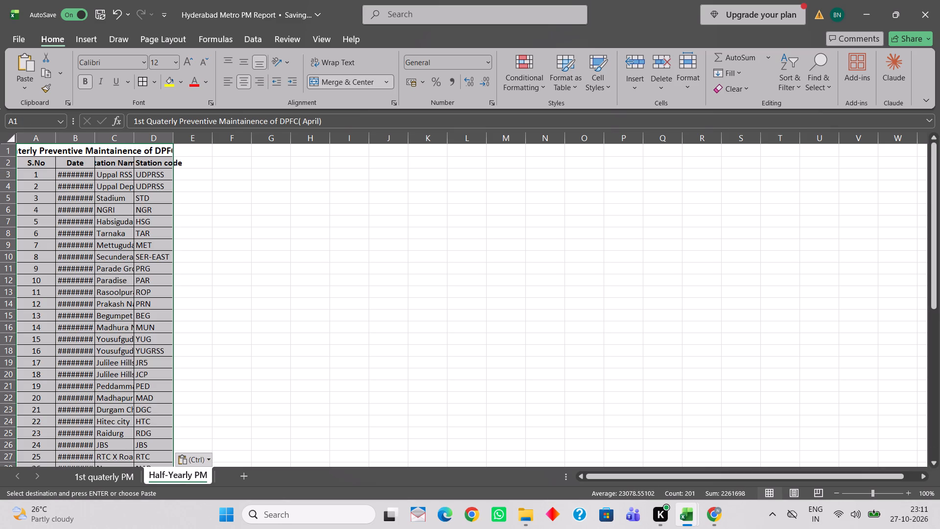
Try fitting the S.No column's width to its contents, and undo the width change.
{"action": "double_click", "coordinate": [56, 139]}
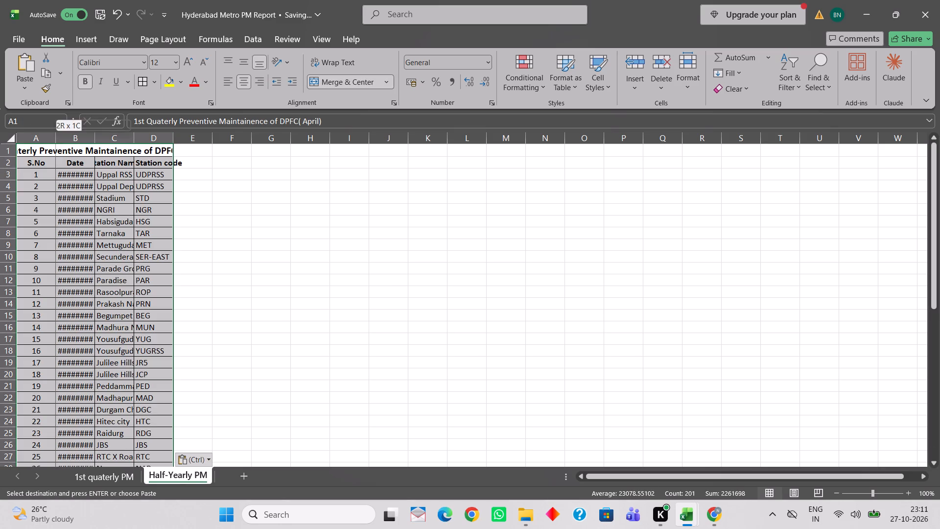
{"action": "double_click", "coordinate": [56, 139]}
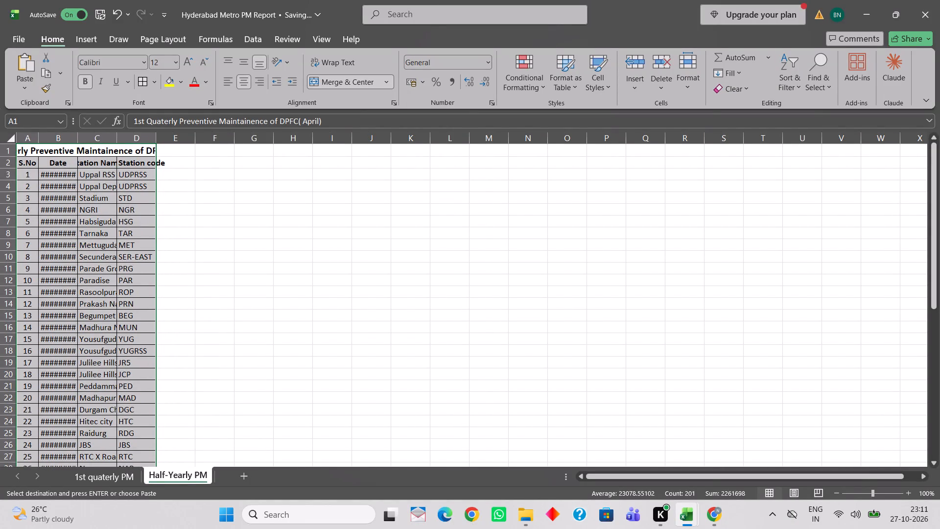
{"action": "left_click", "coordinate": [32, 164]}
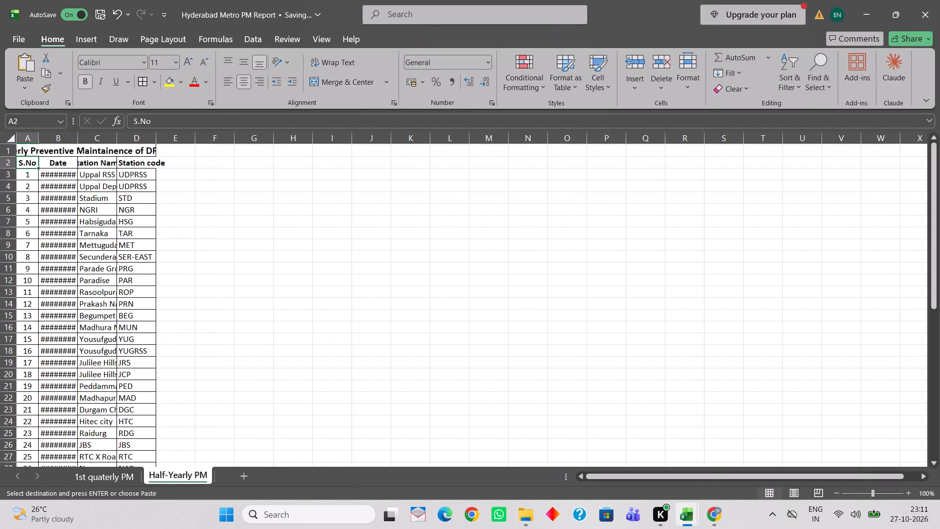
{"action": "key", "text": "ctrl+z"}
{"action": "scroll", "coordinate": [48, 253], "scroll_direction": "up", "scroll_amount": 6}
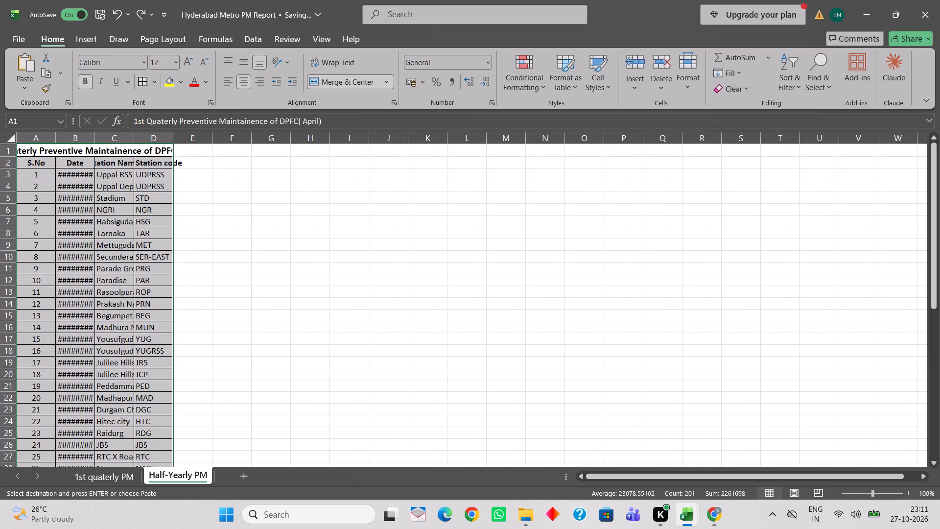
Widen the S.No column slightly and fit the Date, Station Name and Station code columns to their contents.
{"action": "left_click", "coordinate": [45, 166]}
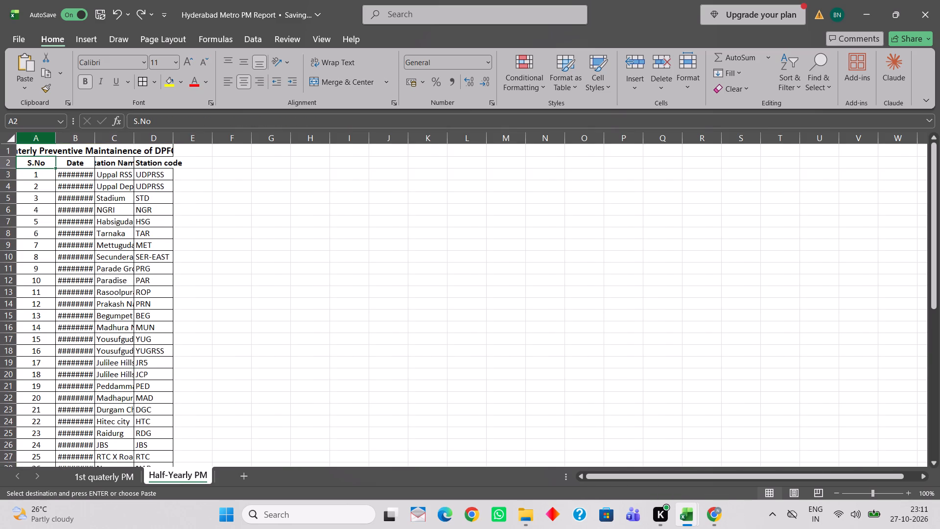
{"action": "left_click", "coordinate": [48, 139]}
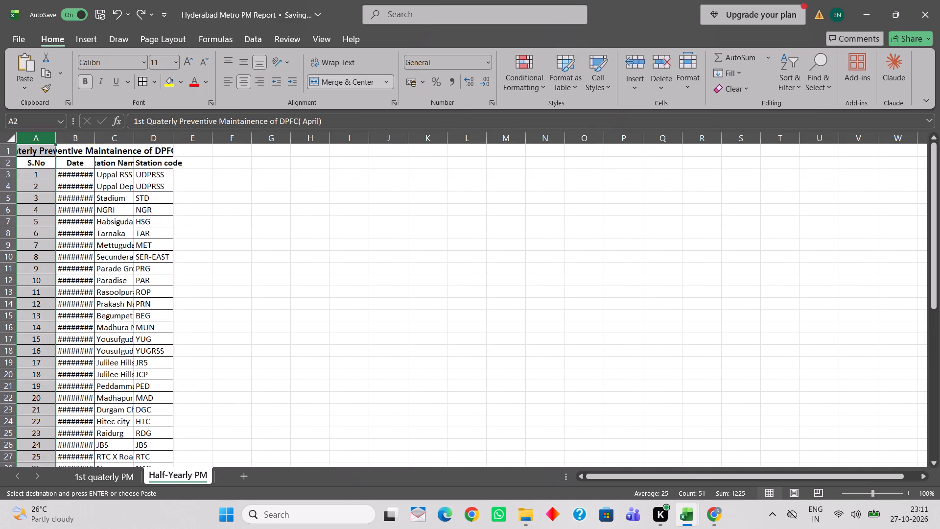
{"action": "left_click_drag", "start_coordinate": [54, 140], "coordinate": [61, 142]}
{"action": "left_click", "coordinate": [79, 136]}
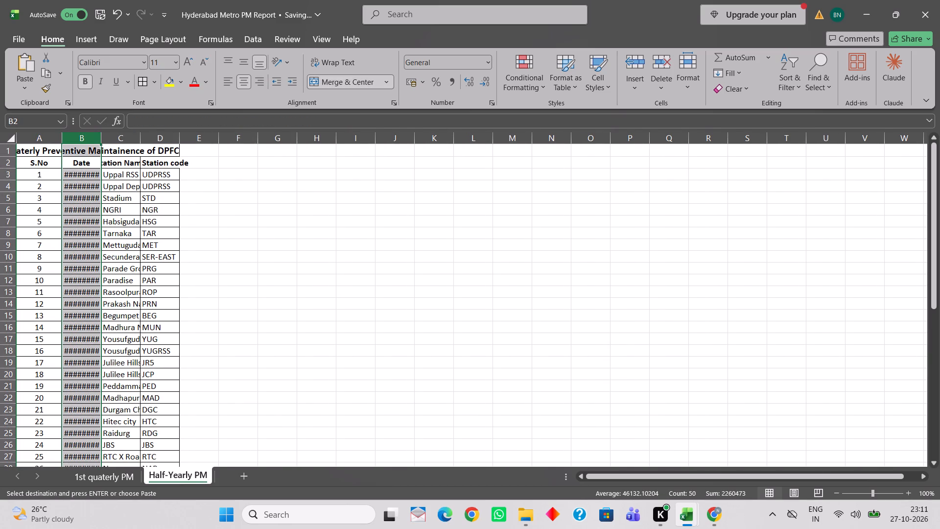
{"action": "left_click_drag", "start_coordinate": [100, 138], "coordinate": [119, 142]}
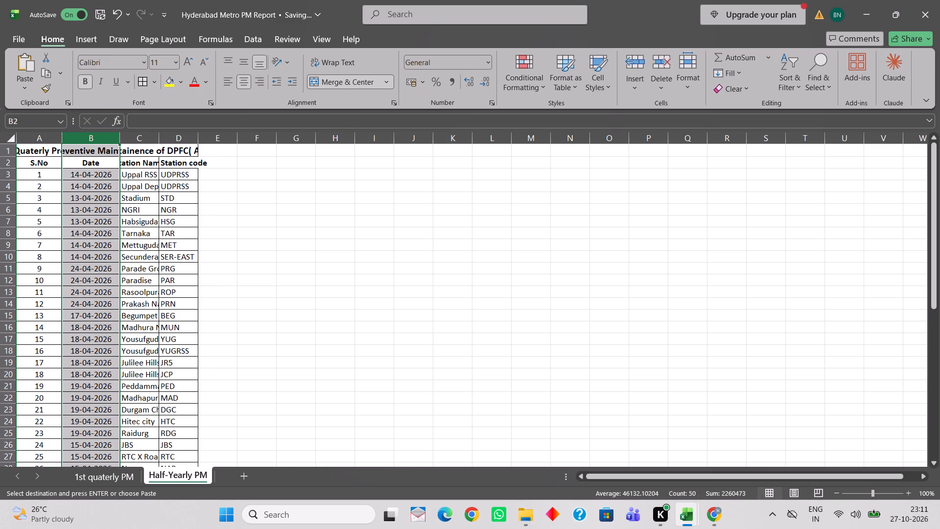
{"action": "double_click", "coordinate": [118, 138]}
{"action": "double_click", "coordinate": [120, 141]}
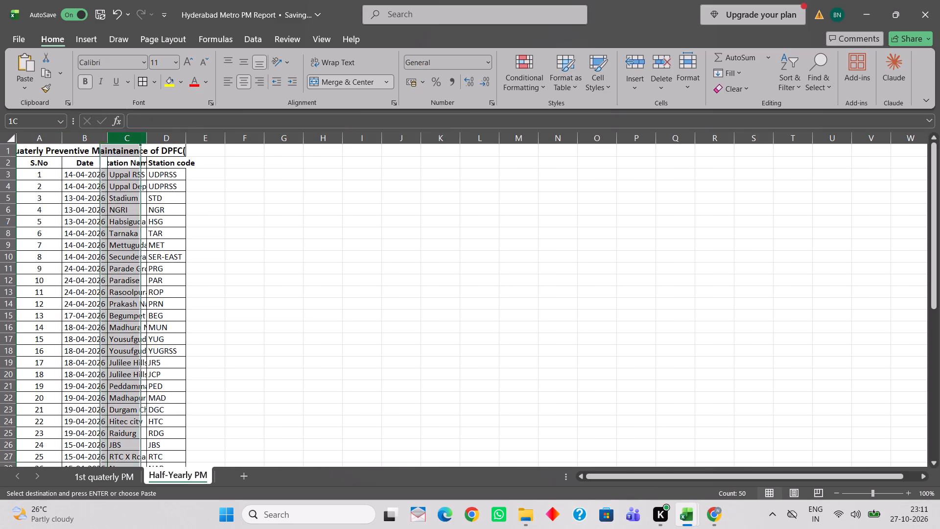
{"action": "double_click", "coordinate": [147, 140]}
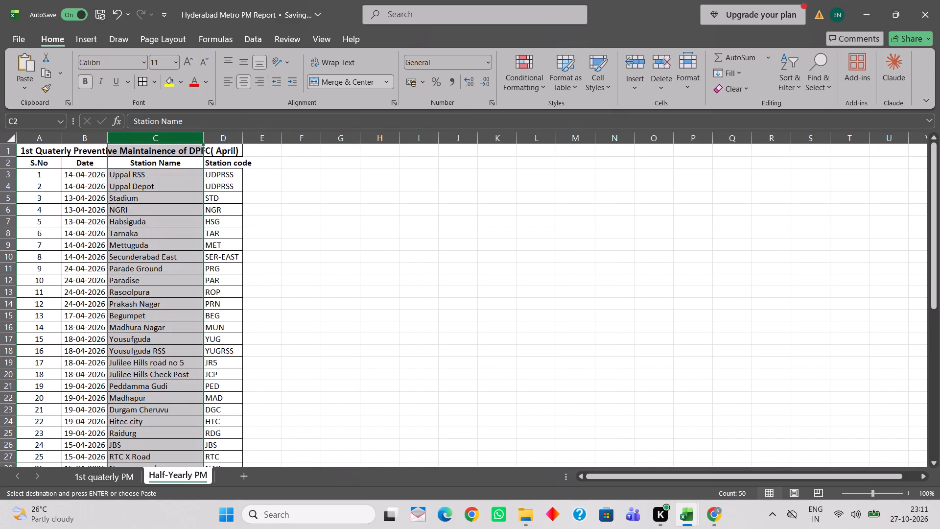
{"action": "left_click", "coordinate": [220, 136]}
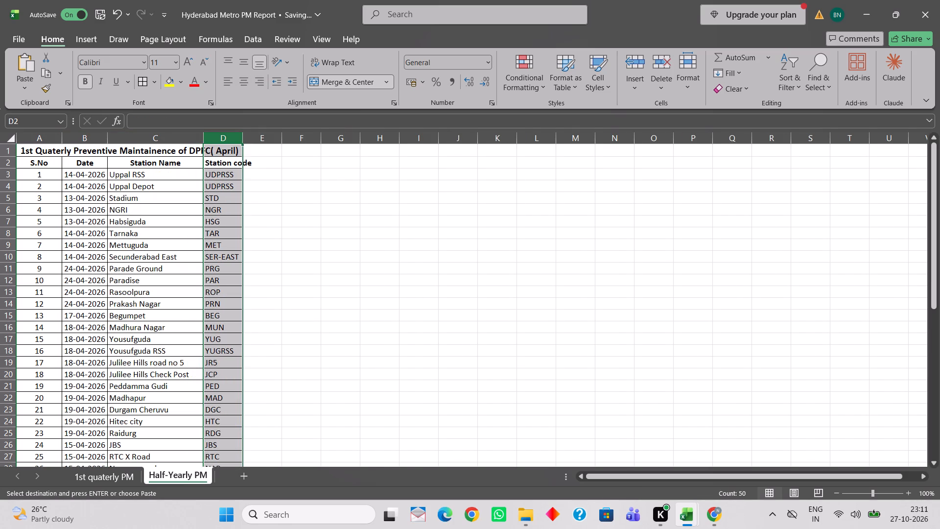
{"action": "double_click", "coordinate": [243, 141]}
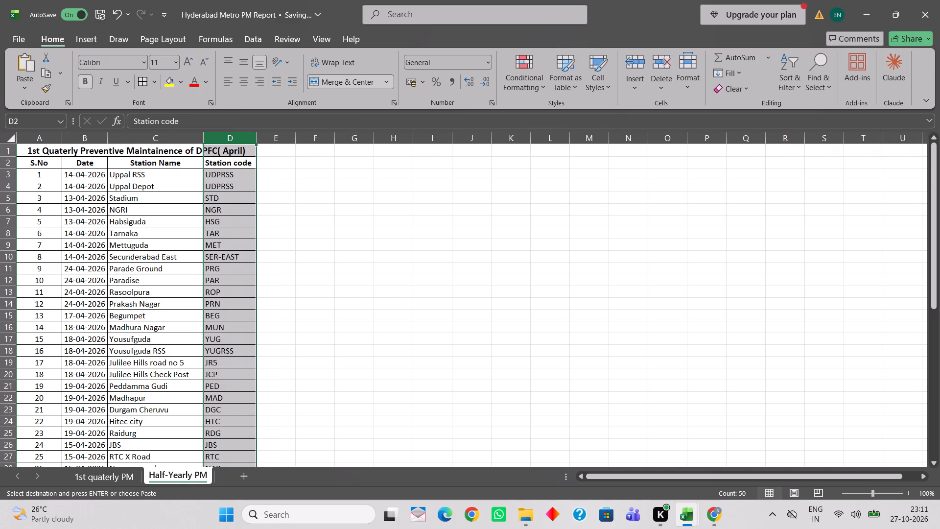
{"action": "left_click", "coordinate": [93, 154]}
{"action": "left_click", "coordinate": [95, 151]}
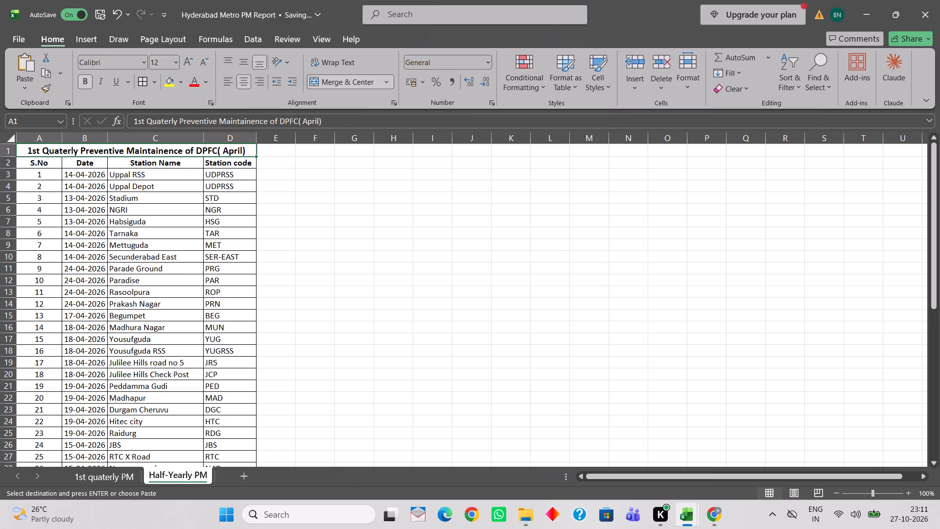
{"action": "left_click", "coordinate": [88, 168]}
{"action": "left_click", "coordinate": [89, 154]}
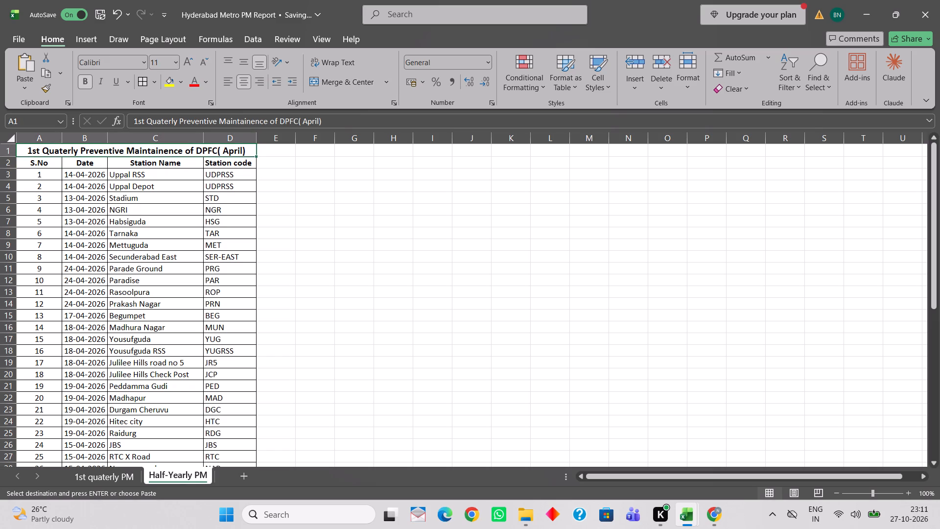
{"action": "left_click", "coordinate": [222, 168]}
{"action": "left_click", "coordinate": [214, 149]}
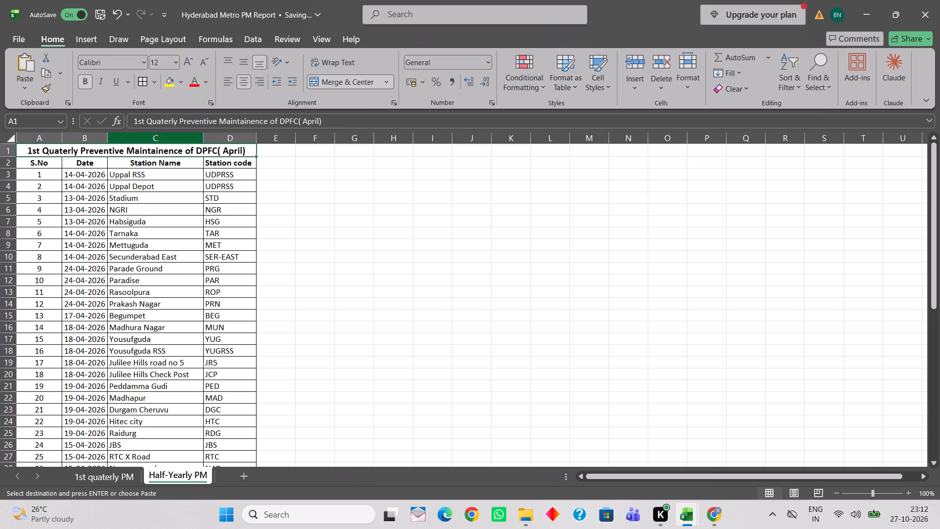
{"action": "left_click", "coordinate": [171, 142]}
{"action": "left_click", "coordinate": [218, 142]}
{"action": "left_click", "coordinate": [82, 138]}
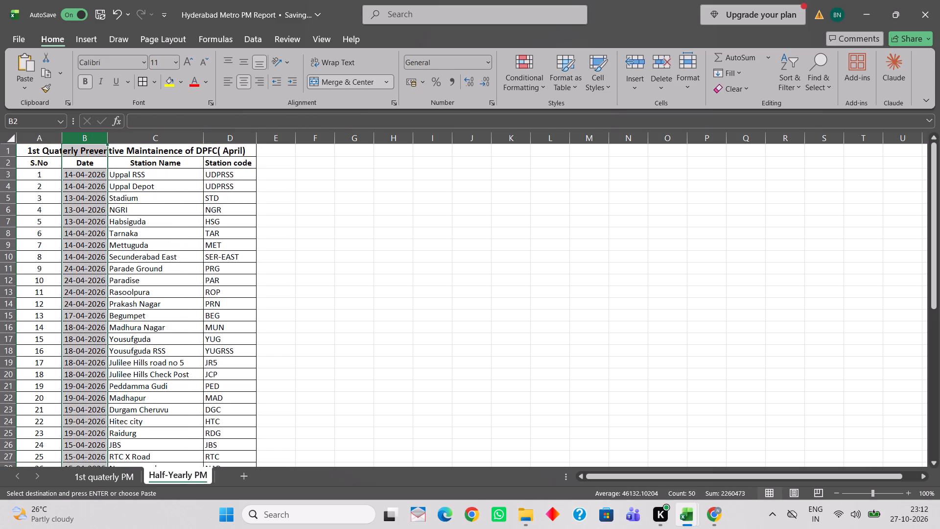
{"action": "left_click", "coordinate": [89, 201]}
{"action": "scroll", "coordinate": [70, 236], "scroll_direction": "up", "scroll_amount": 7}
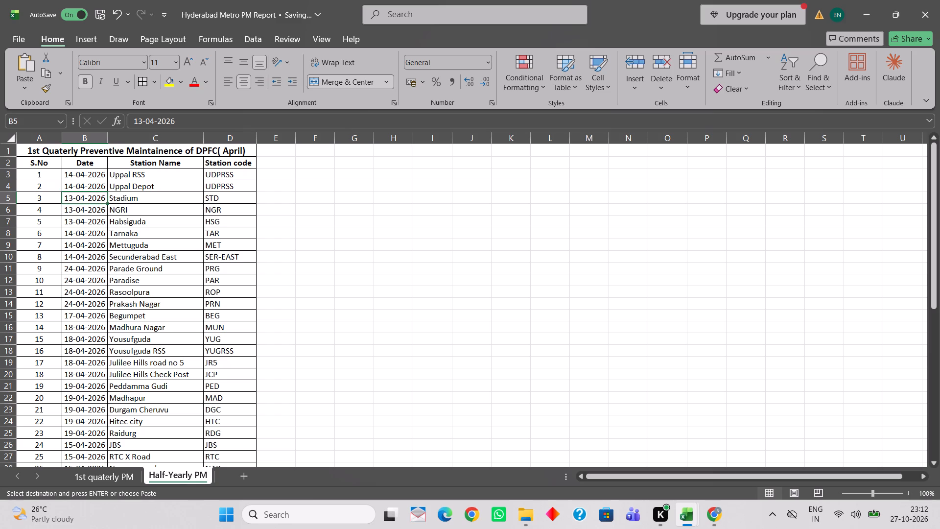
Replace "1st Quaterly" with "Half-Yearly" in the title of the Half-Yearly PM sheet's station table.
{"action": "left_click", "coordinate": [41, 151]}
{"action": "double_click", "coordinate": [41, 151]}
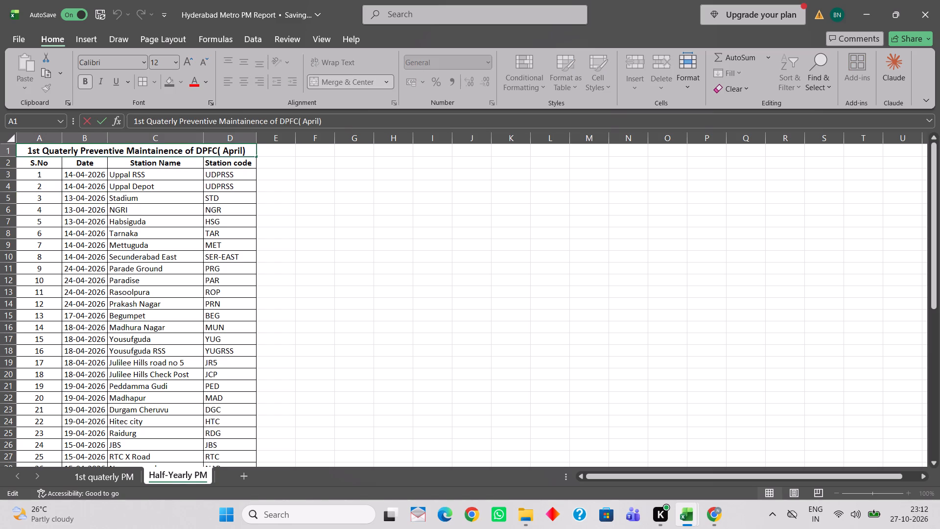
{"action": "key", "text": "BackSpace"}
{"action": "key", "text": "BackSpace"}
{"action": "key", "text": "BackSpace"}
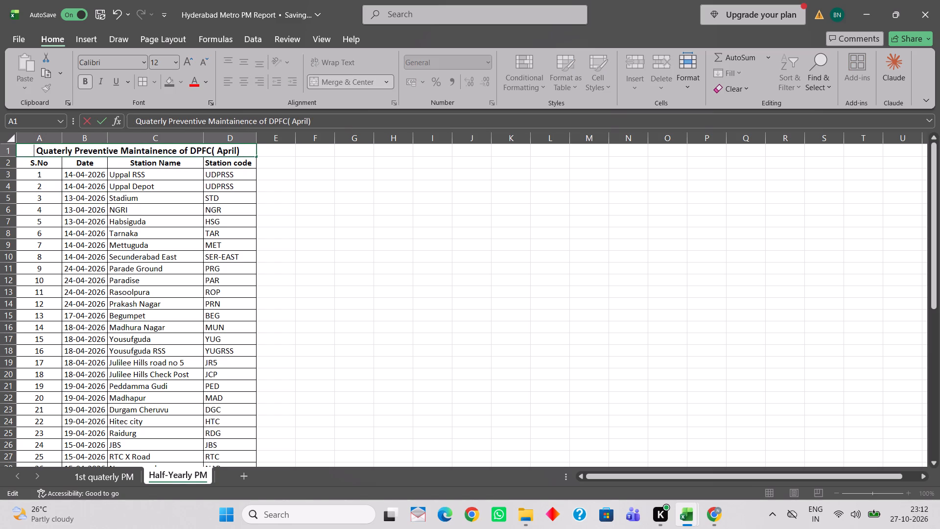
{"action": "left_click", "coordinate": [72, 150]}
{"action": "key", "text": "BackSpace"}
{"action": "key", "text": "BackSpace"}
{"action": "key", "text": "BackSpace"}
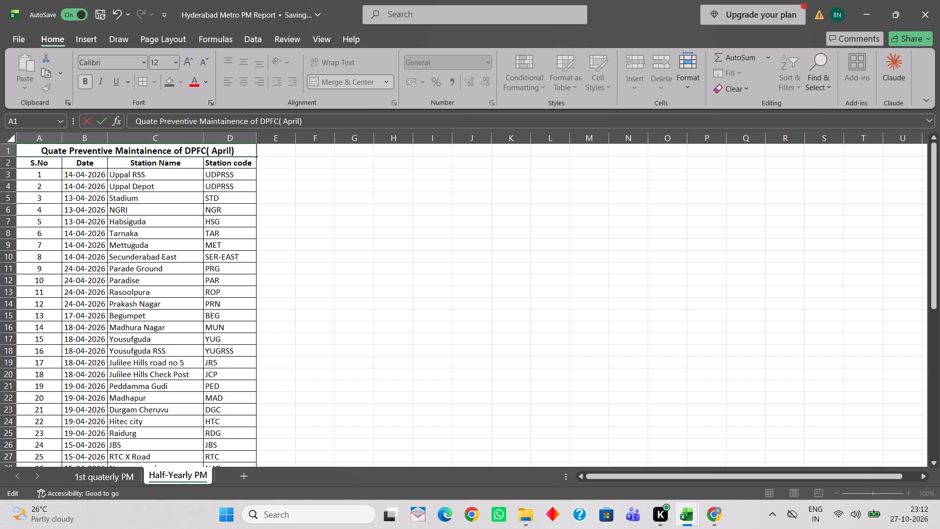
{"action": "key", "text": "BackSpace"}
{"action": "key", "text": "BackSpace"}
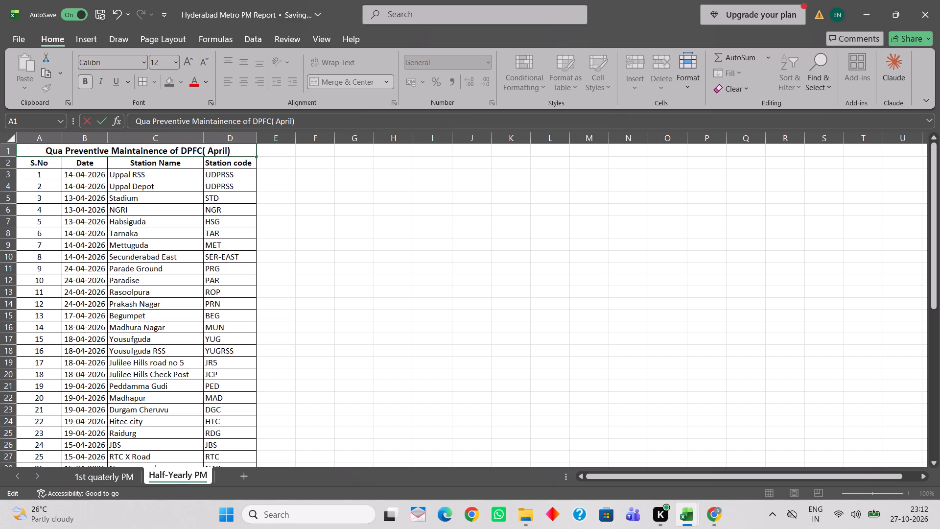
{"action": "key", "text": "BackSpace"}
{"action": "key", "text": "BackSpace"}
{"action": "key", "text": "BackSpace"}
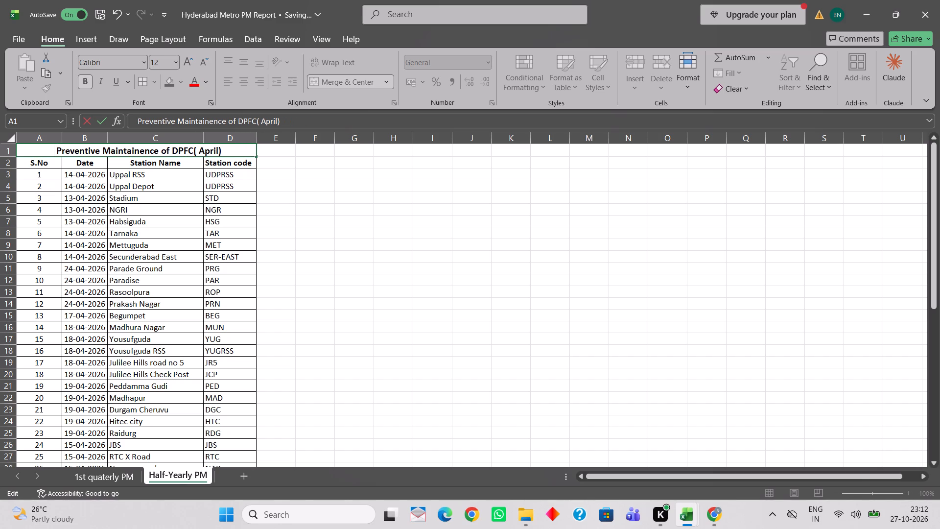
{"action": "type", "text": "Half"}
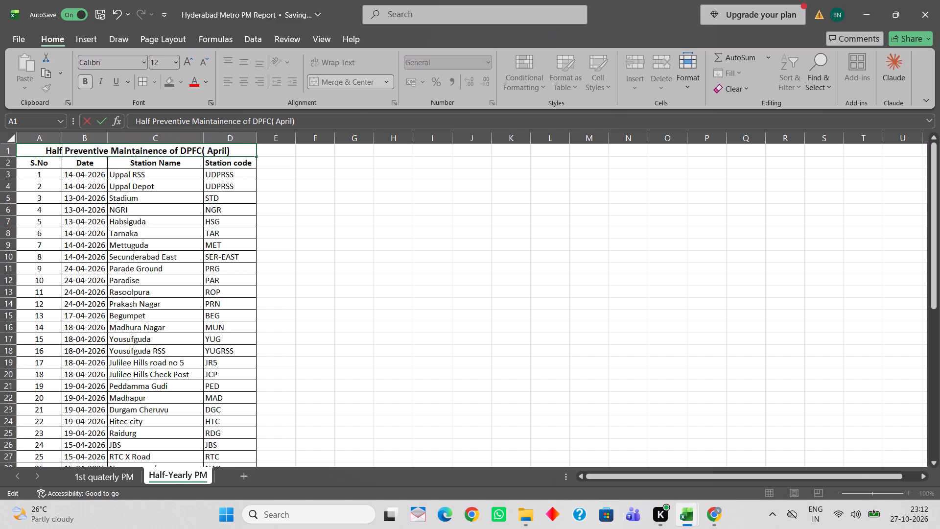
{"action": "key", "text": "minus"}
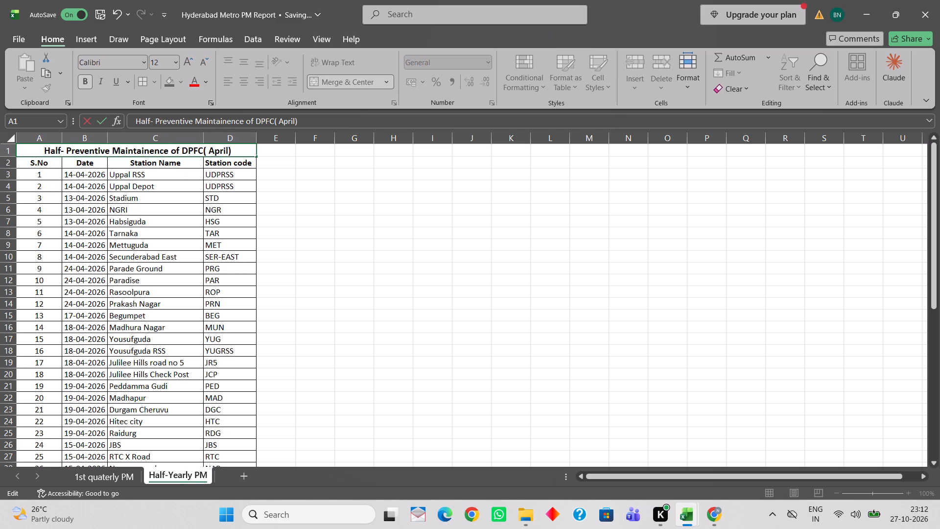
{"action": "type", "text": "Ye"}
{"action": "type", "text": "arly"}
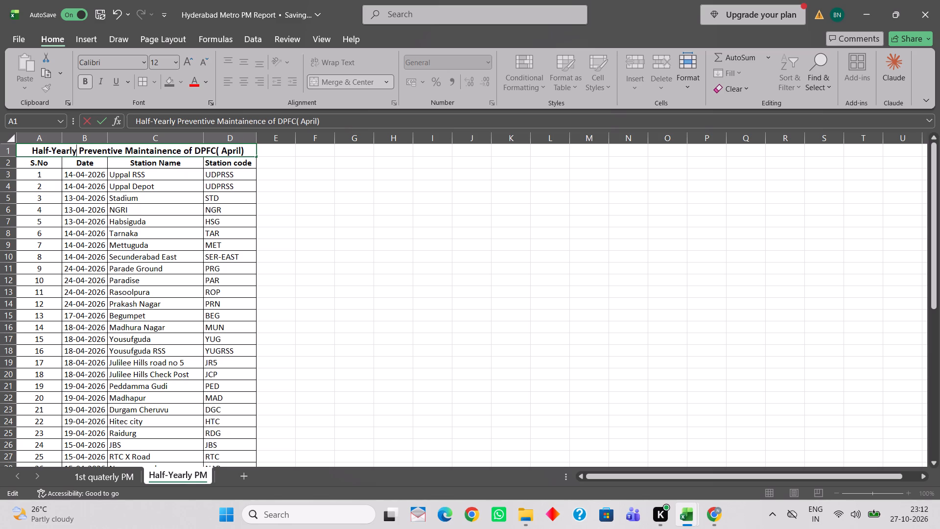
Insert the word "Report" after "DPFC" in the Half-Yearly table's title.
{"action": "left_click", "coordinate": [214, 150]}
{"action": "key", "text": "space"}
{"action": "type", "text": "Re"}
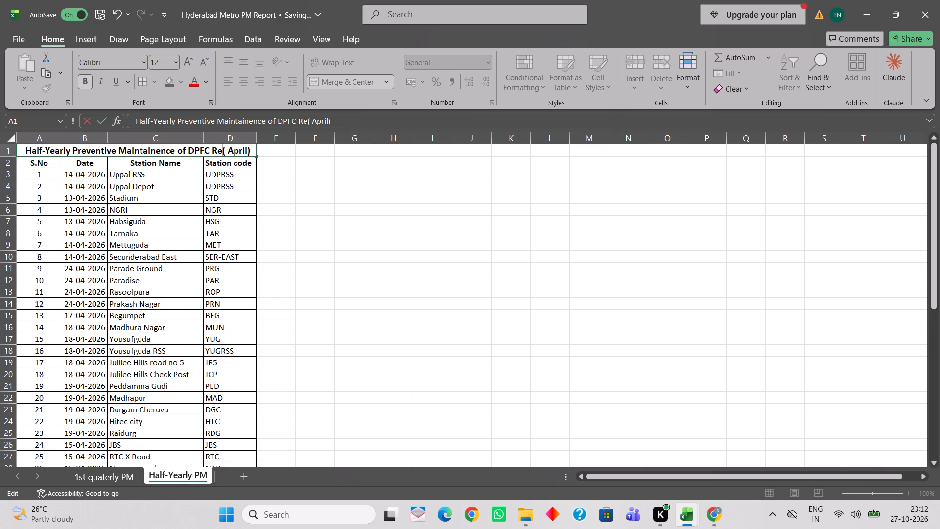
{"action": "type", "text": "po"}
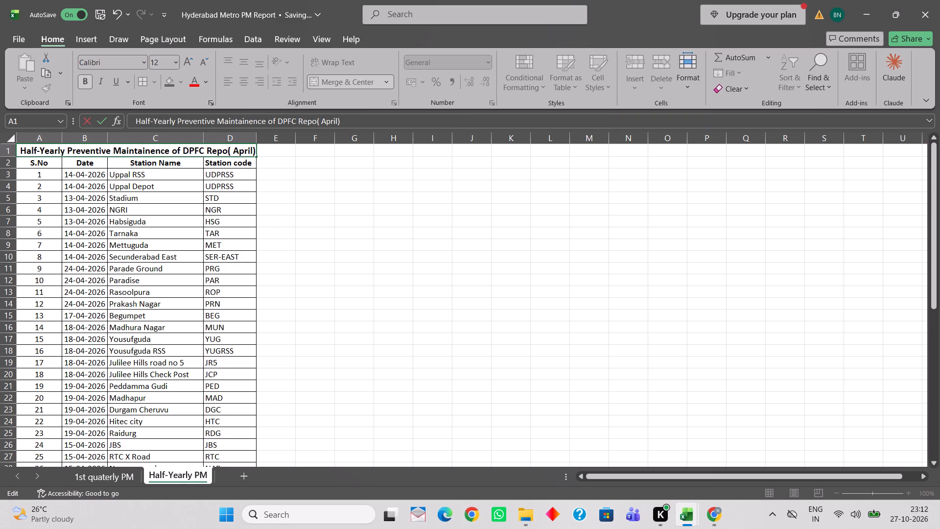
{"action": "type", "text": "rt"}
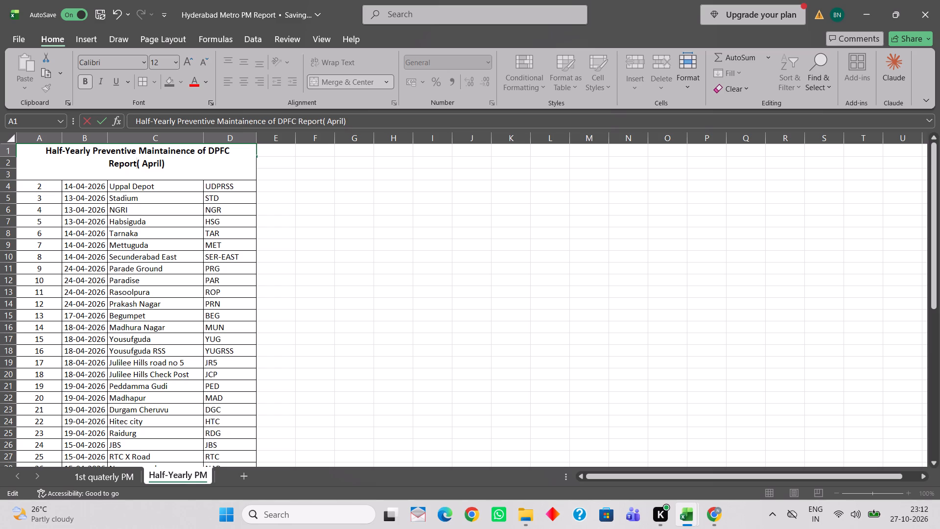
{"action": "left_click", "coordinate": [60, 140]}
{"action": "left_click", "coordinate": [101, 181]}
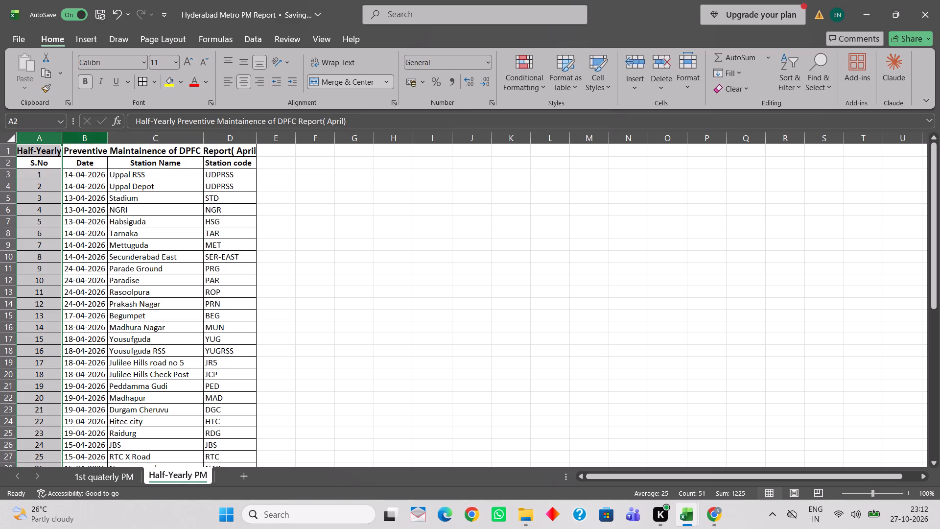
Widen the S.No, Date, Station Name and Station code columns slightly so the full table title fits.
{"action": "left_click", "coordinate": [57, 140]}
{"action": "left_click", "coordinate": [51, 138]}
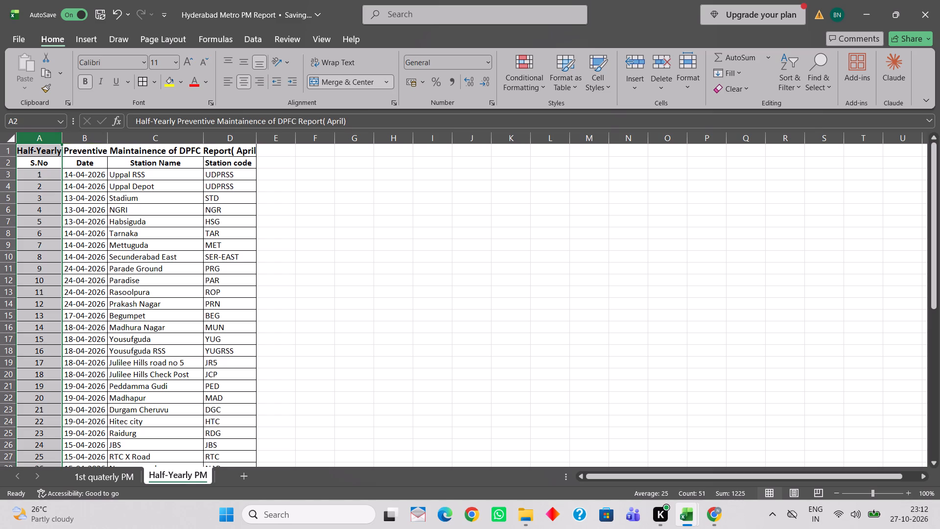
{"action": "left_click_drag", "start_coordinate": [62, 141], "coordinate": [77, 144]}
{"action": "left_click", "coordinate": [86, 142]}
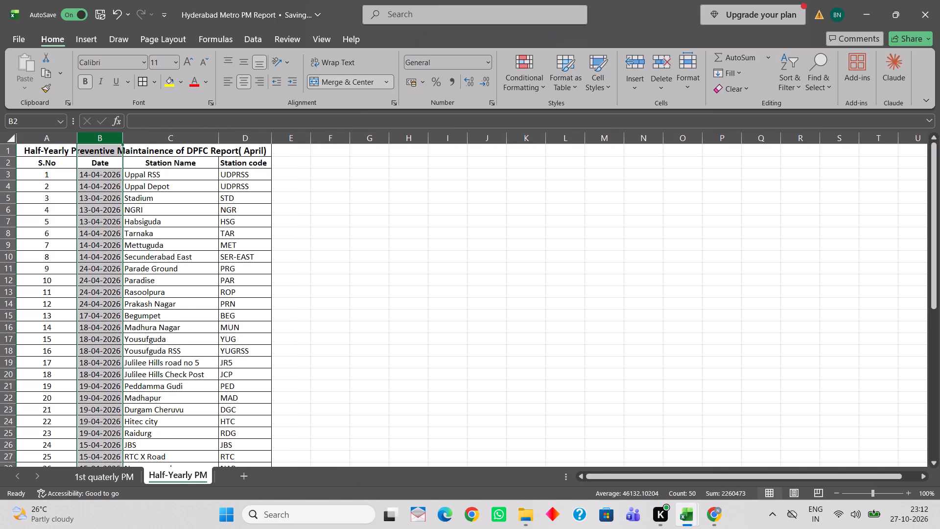
{"action": "left_click_drag", "start_coordinate": [124, 140], "coordinate": [137, 142]}
{"action": "left_click", "coordinate": [197, 139]}
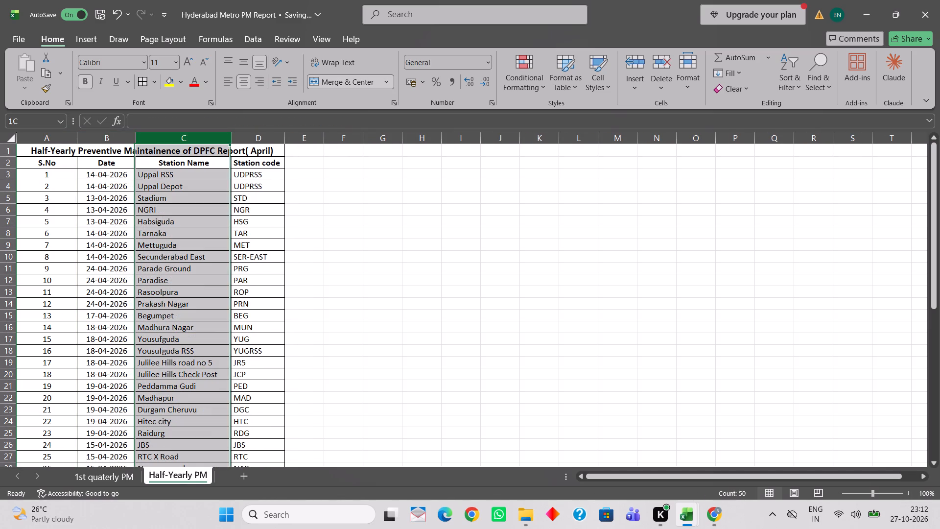
{"action": "left_click_drag", "start_coordinate": [232, 142], "coordinate": [242, 142]}
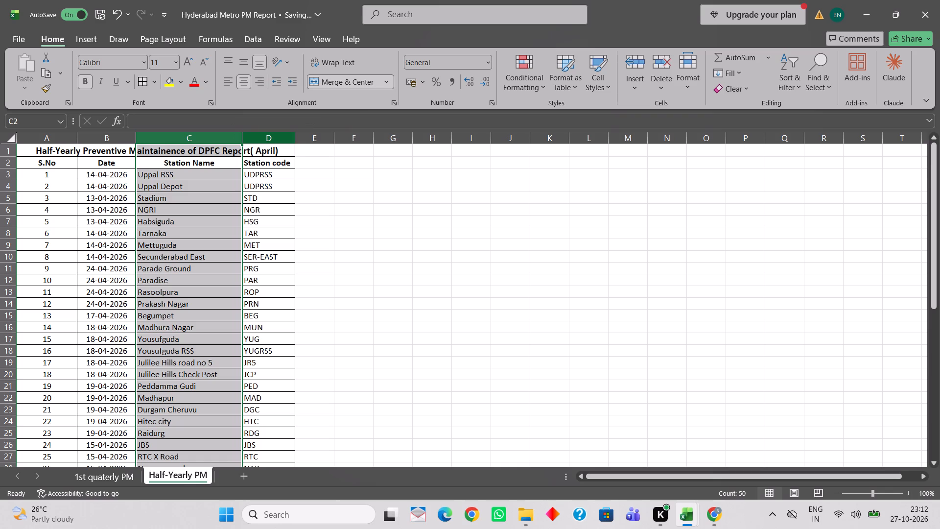
{"action": "left_click", "coordinate": [282, 140]}
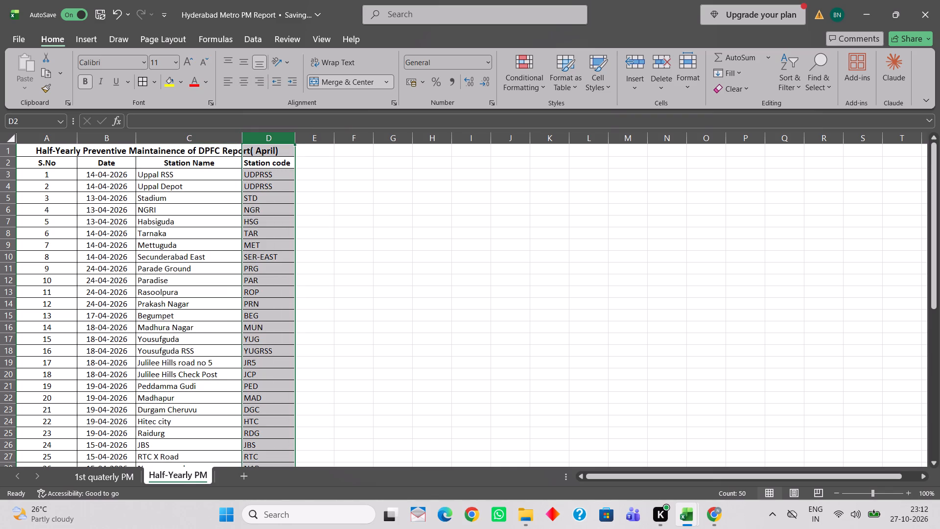
{"action": "left_click_drag", "start_coordinate": [296, 142], "coordinate": [306, 144]}
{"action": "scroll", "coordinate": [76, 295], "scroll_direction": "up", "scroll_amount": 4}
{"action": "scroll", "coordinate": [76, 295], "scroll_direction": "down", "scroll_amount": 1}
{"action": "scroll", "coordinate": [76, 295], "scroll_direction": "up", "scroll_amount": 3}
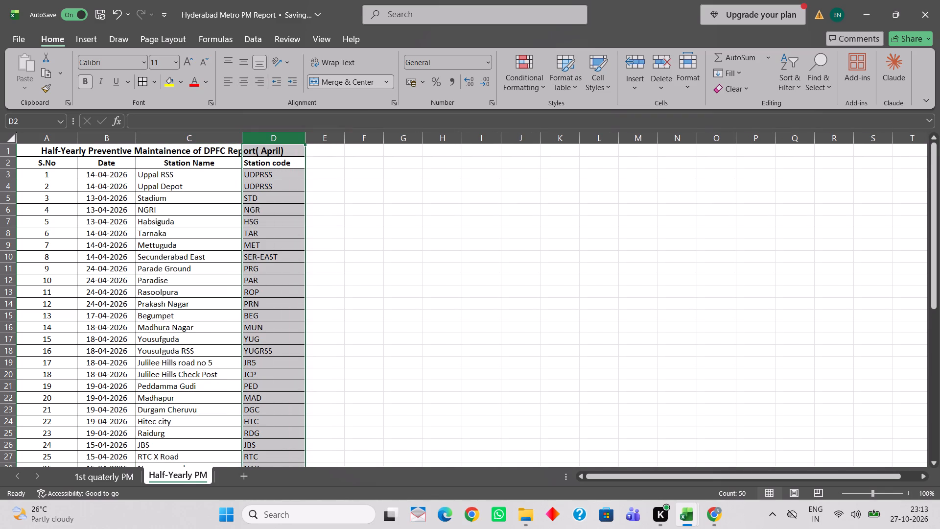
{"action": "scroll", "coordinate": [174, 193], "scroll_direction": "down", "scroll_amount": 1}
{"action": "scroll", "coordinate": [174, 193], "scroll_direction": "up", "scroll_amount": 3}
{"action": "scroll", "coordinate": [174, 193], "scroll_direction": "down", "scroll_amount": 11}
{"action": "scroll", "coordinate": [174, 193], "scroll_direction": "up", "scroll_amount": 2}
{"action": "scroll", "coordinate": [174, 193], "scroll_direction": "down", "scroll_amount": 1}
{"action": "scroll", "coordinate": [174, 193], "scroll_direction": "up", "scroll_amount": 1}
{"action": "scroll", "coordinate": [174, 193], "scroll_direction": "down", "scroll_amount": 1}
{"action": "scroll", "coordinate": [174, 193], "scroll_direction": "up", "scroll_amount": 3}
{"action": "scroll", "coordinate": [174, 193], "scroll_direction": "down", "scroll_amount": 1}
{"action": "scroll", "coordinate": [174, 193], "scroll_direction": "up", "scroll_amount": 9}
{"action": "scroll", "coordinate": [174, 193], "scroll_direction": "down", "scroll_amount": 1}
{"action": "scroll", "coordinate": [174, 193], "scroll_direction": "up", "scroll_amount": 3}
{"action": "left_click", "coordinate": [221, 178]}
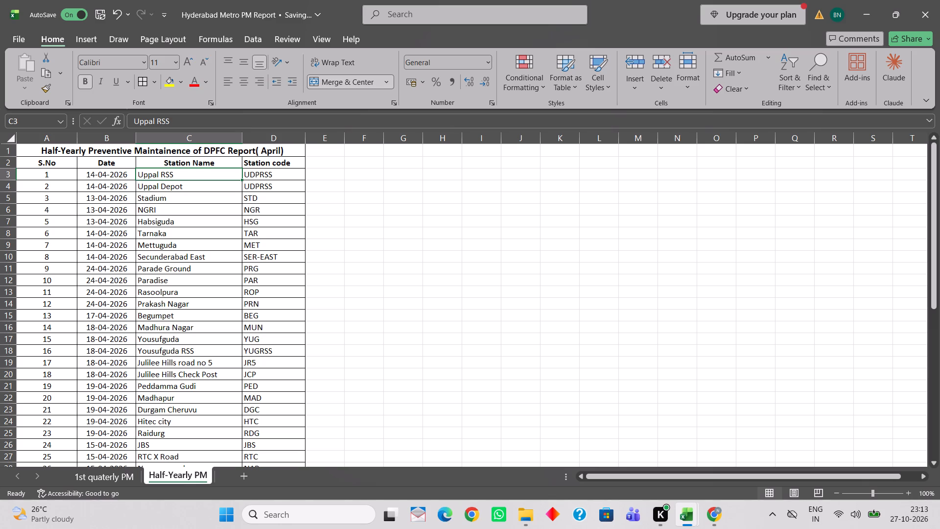
Insert the word "Report" after "DPFC" in the table title on the 1st quaterly PM sheet.
{"action": "left_click", "coordinate": [120, 474]}
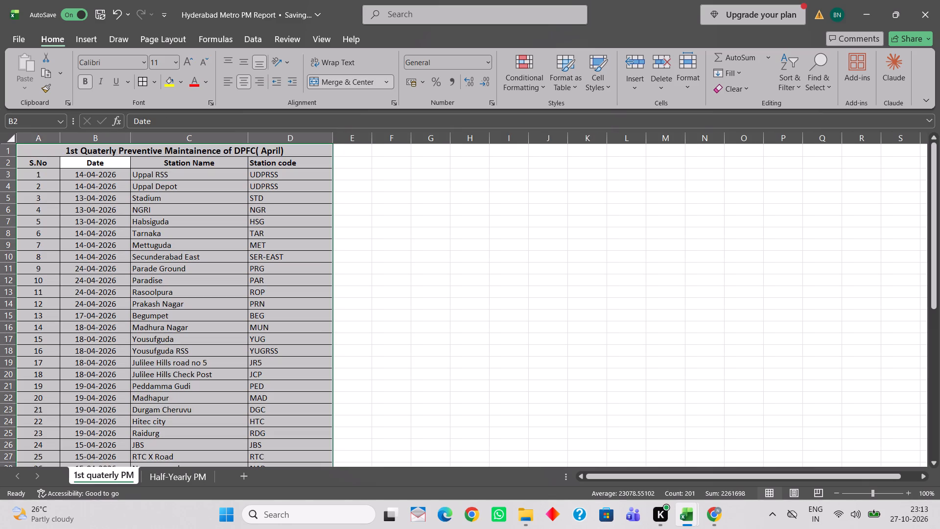
{"action": "left_click", "coordinate": [256, 154]}
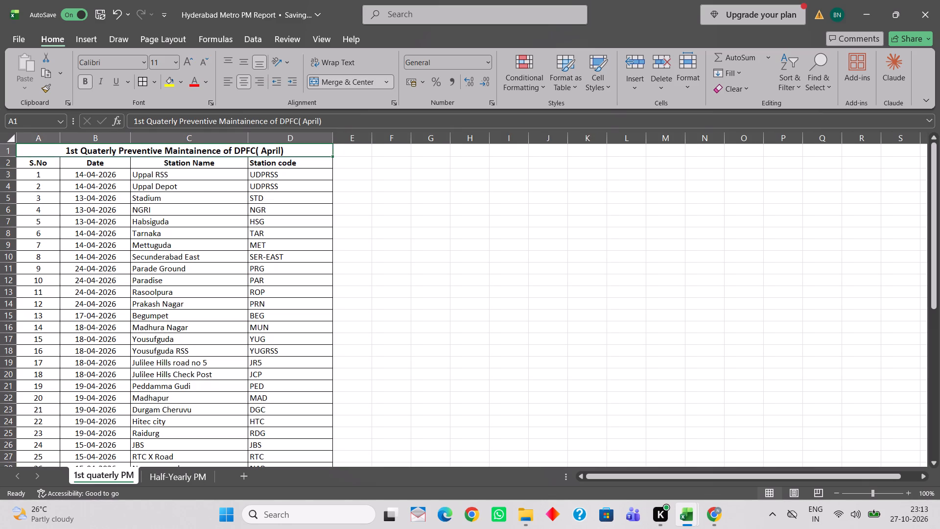
{"action": "double_click", "coordinate": [258, 149]}
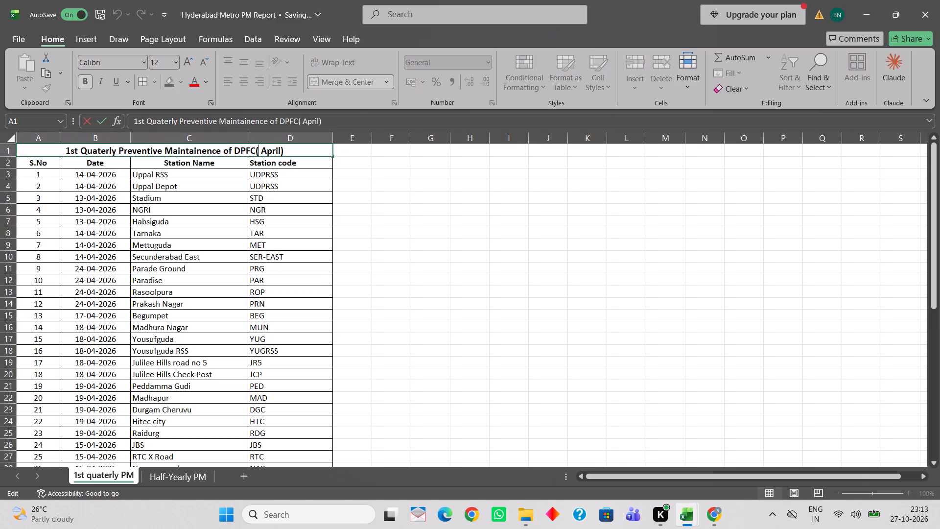
{"action": "key", "text": "Left"}
{"action": "key", "text": "space"}
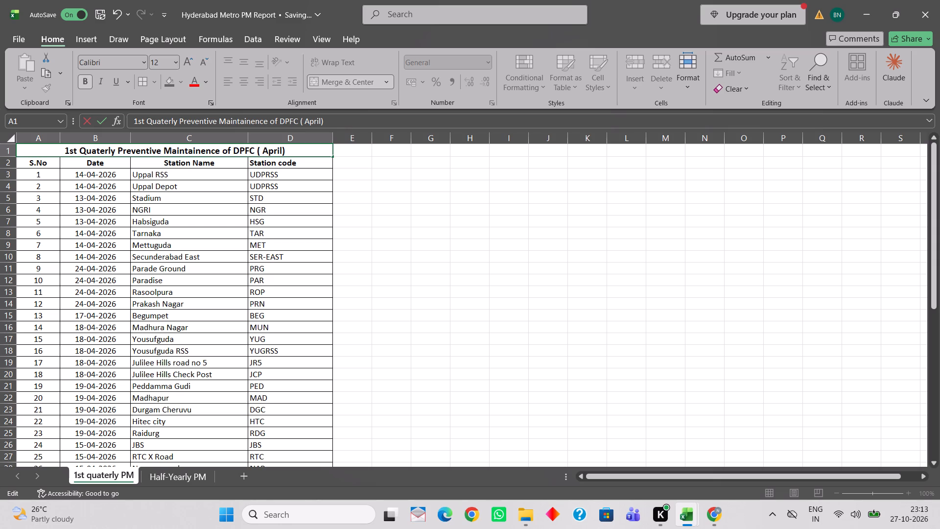
{"action": "type", "text": "Report"}
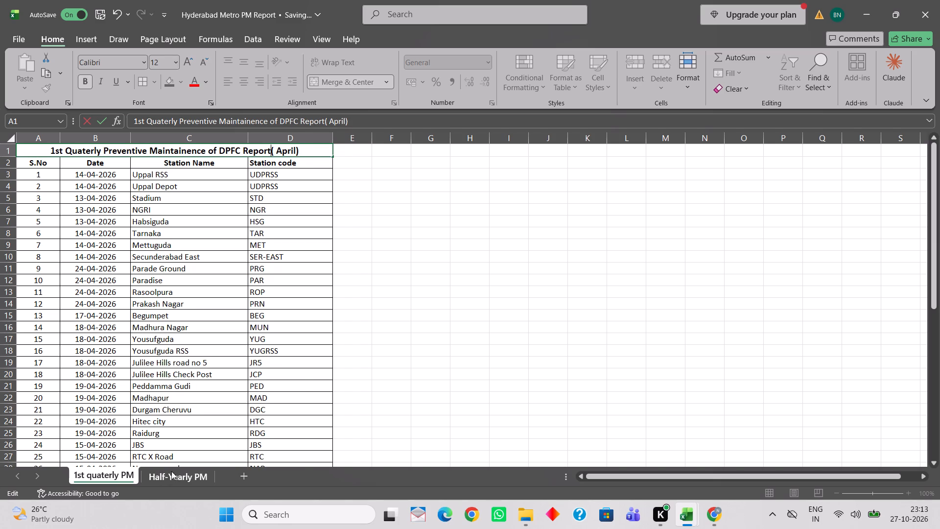
Change the month in the Half-Yearly PM sheet's title from April to July.
{"action": "left_click", "coordinate": [171, 471]}
{"action": "double_click", "coordinate": [277, 150]}
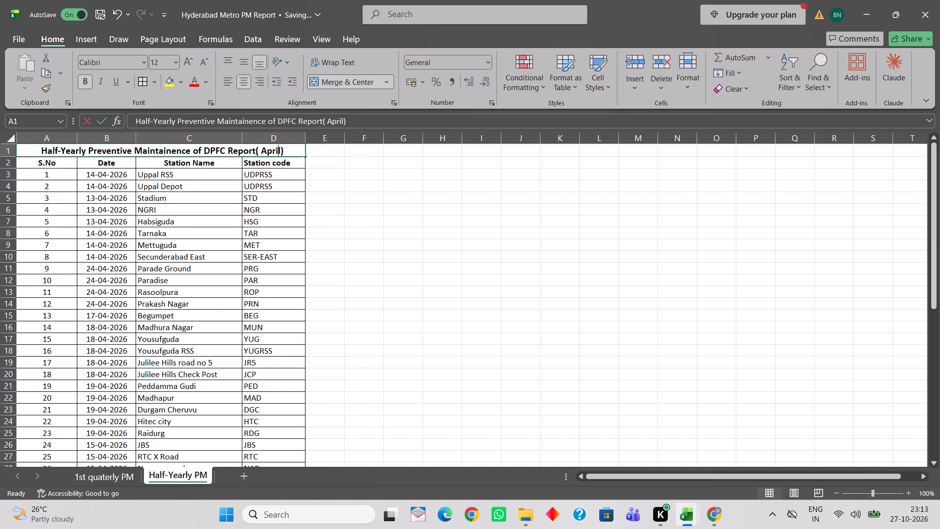
{"action": "key", "text": "Right"}
{"action": "key", "text": "BackSpace"}
{"action": "key", "text": "BackSpace"}
{"action": "key", "text": "BackSpace"}
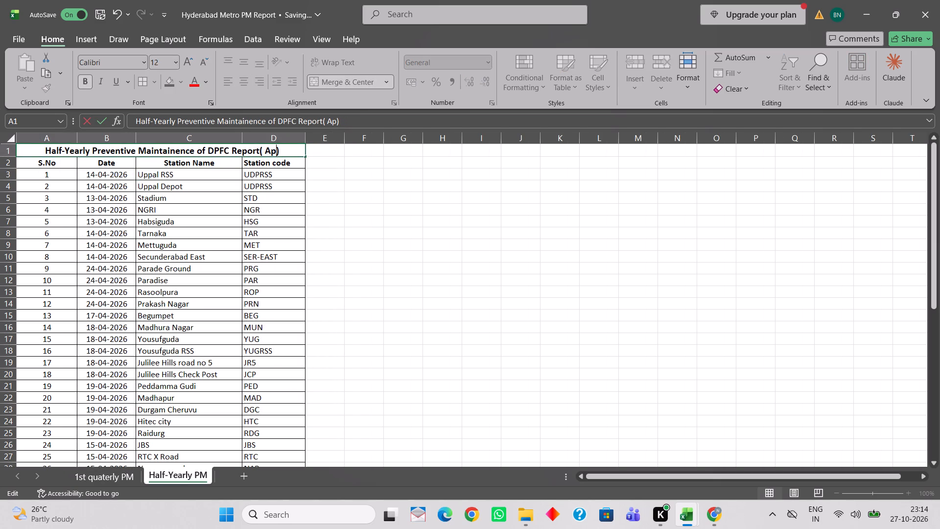
{"action": "key", "text": "BackSpace"}
{"action": "key", "text": "BackSpace"}
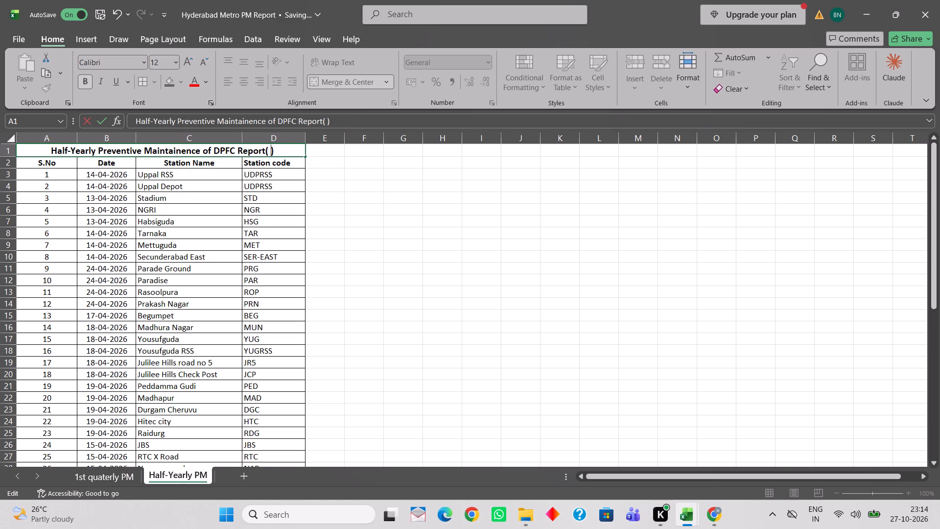
{"action": "type", "text": "July"}
{"action": "left_click", "coordinate": [303, 150]}
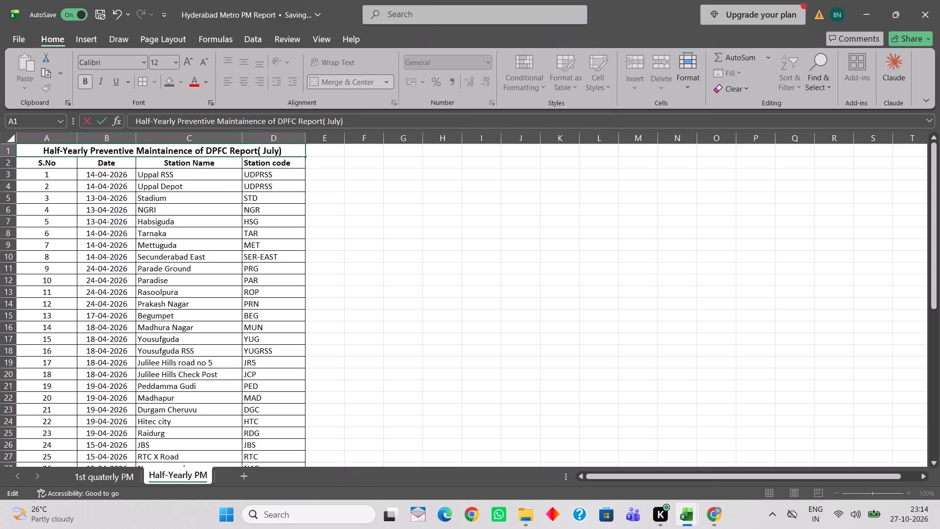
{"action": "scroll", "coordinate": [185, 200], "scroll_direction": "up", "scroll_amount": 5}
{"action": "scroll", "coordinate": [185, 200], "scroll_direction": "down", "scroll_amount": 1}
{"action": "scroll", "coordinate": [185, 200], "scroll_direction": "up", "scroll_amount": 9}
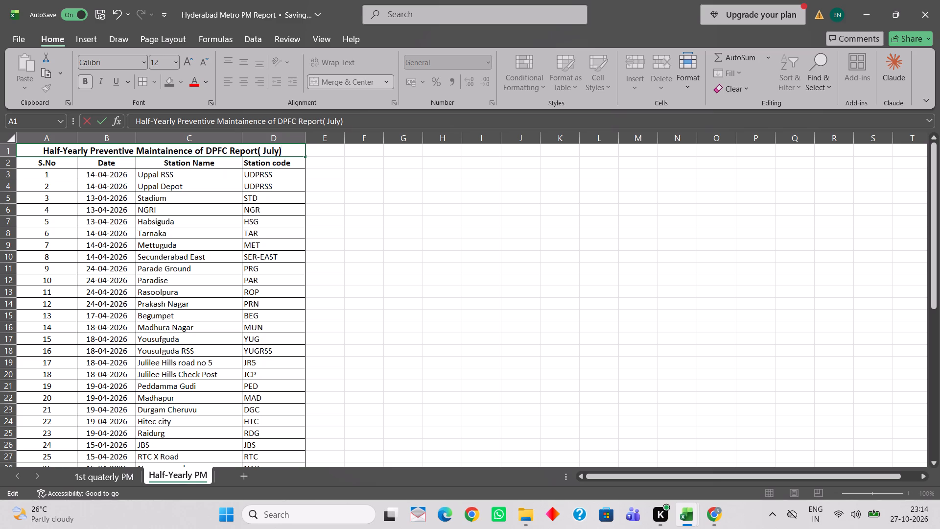
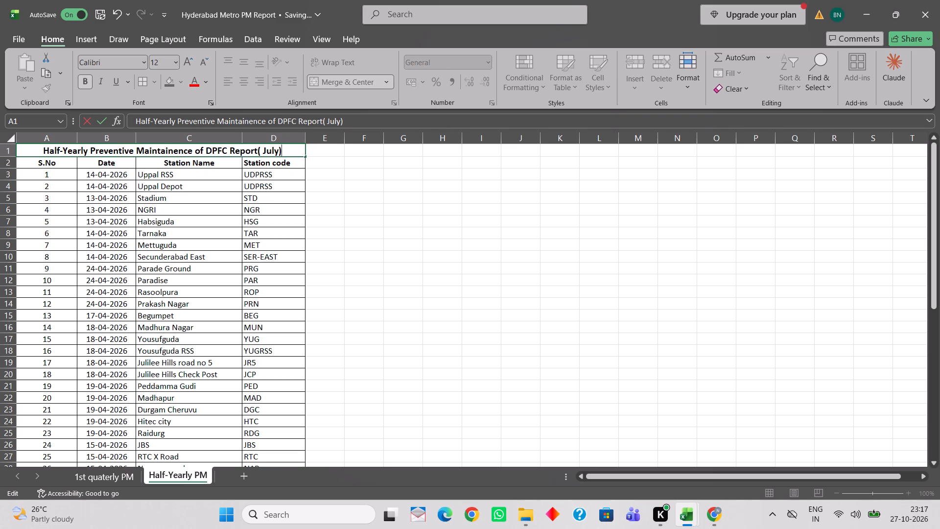
Set the Date for Uppal RSS to 03-07-2026 in the Half-Yearly PM table.
{"action": "left_click", "coordinate": [95, 176]}
{"action": "double_click", "coordinate": [95, 176]}
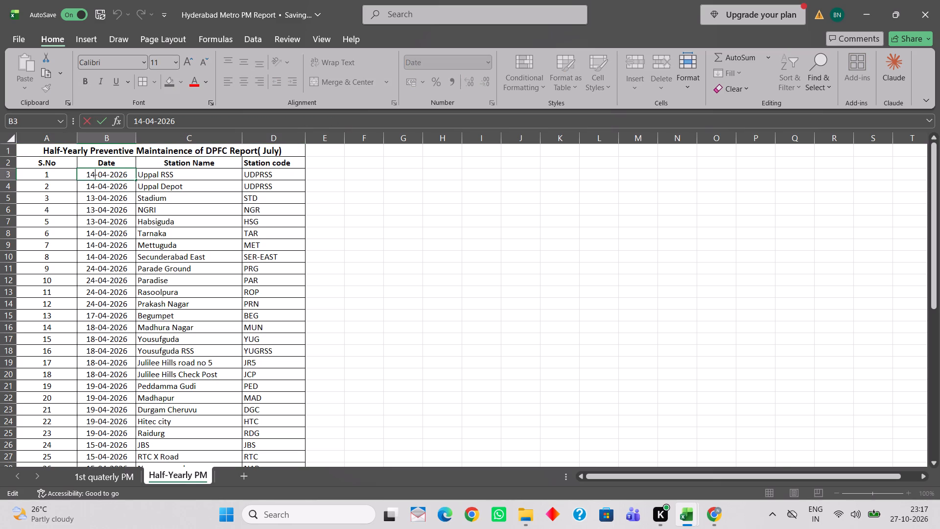
{"action": "key", "text": "BackSpace"}
{"action": "key", "text": "BackSpace"}
{"action": "type", "text": "03"}
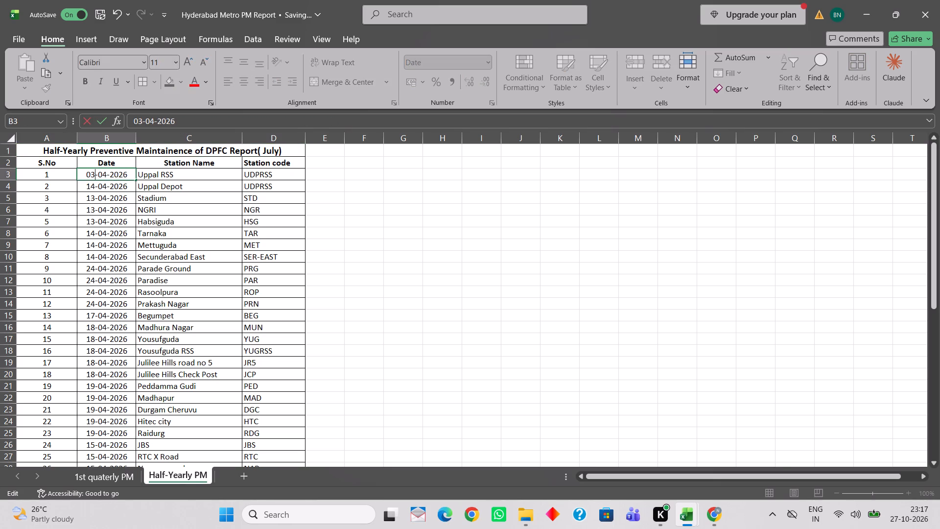
{"action": "left_click", "coordinate": [107, 174]}
{"action": "key", "text": "BackSpace"}
{"action": "key", "text": "7"}
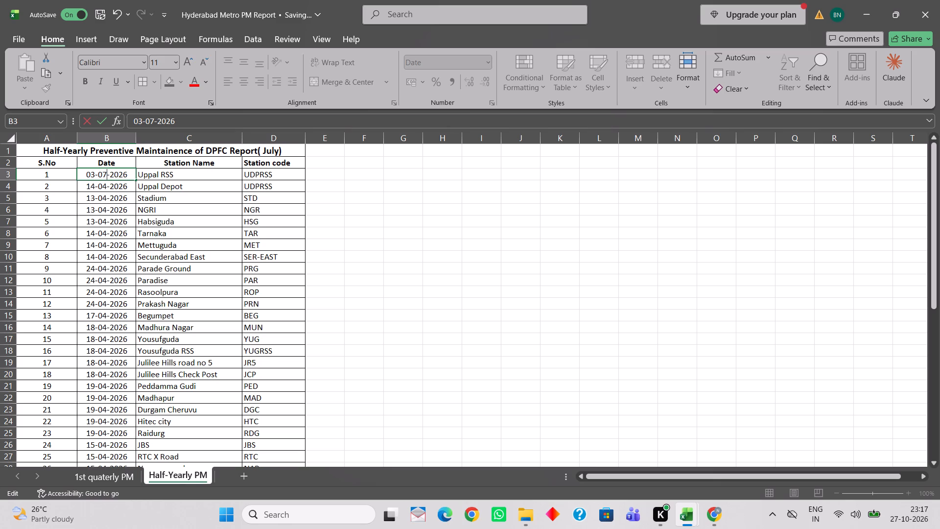
Set the Date for Uppal Depot to 03-07-2026.
{"action": "double_click", "coordinate": [95, 186]}
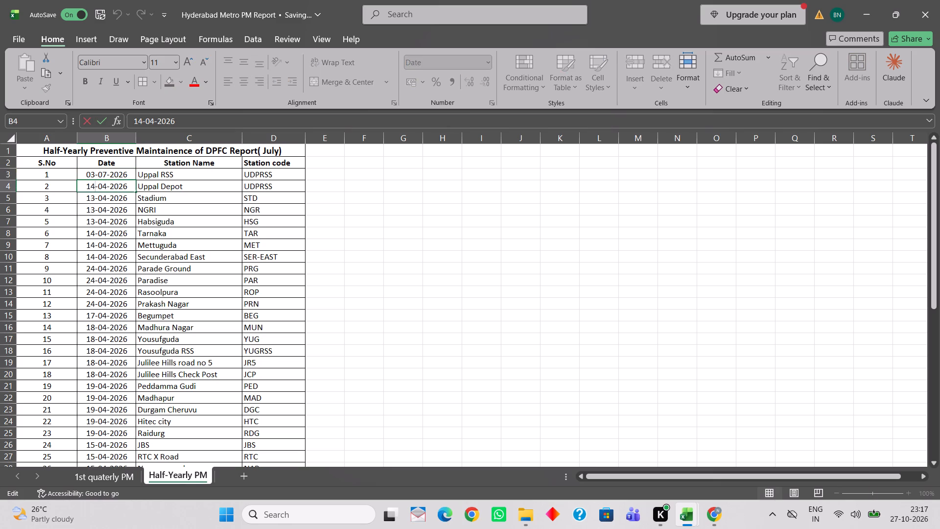
{"action": "key", "text": "BackSpace"}
{"action": "key", "text": "BackSpace"}
{"action": "type", "text": "03"}
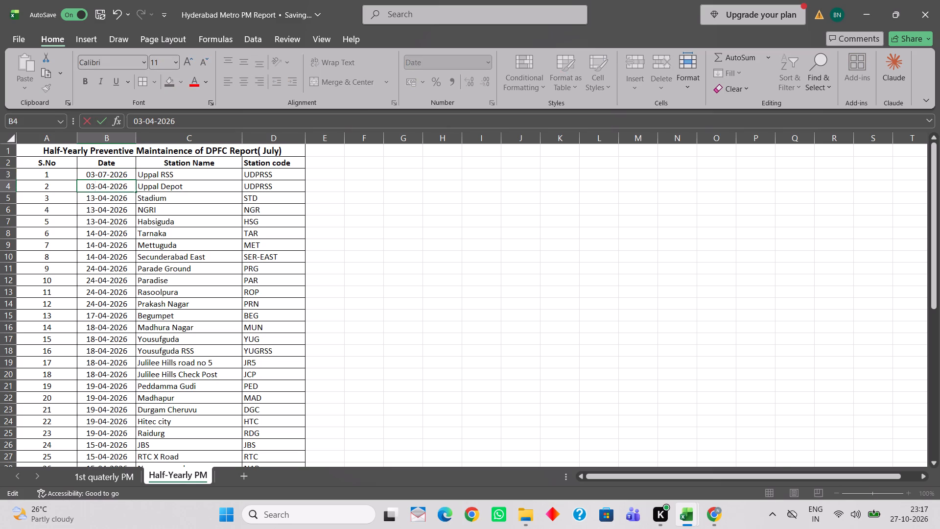
{"action": "double_click", "coordinate": [106, 184]}
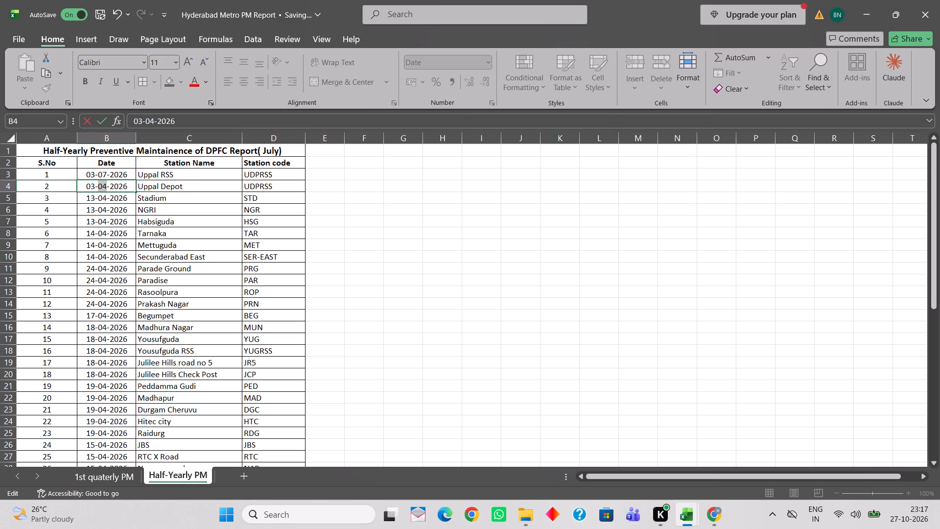
{"action": "double_click", "coordinate": [106, 184]}
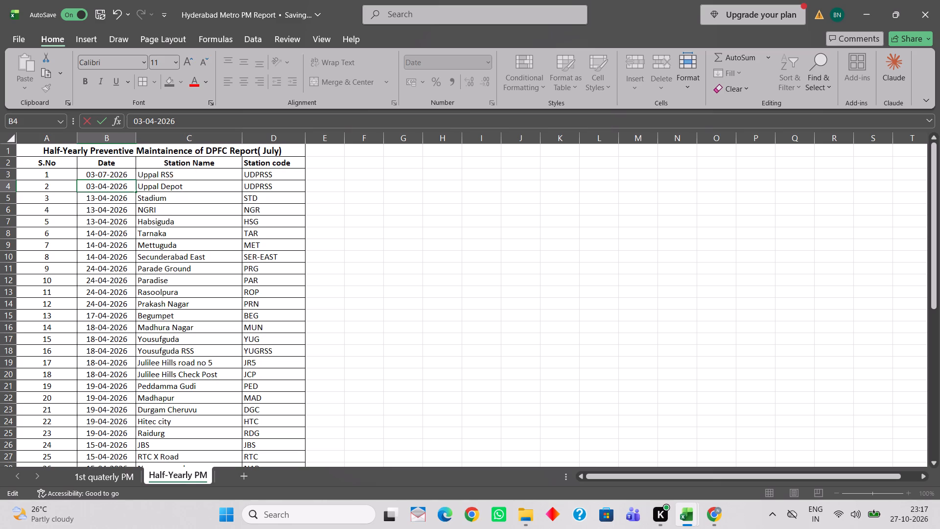
{"action": "left_click", "coordinate": [106, 184]}
{"action": "triple_click", "coordinate": [106, 184]}
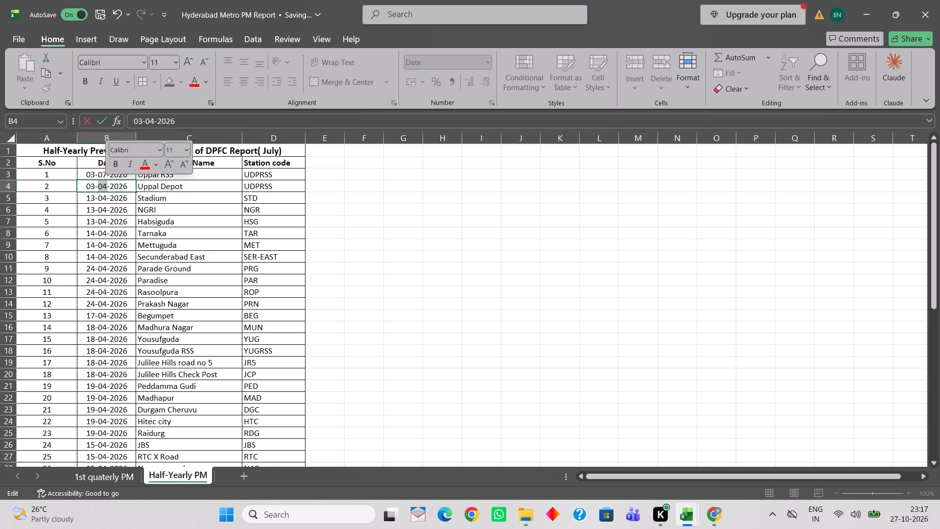
{"action": "double_click", "coordinate": [106, 184]}
{"action": "left_click", "coordinate": [106, 184]}
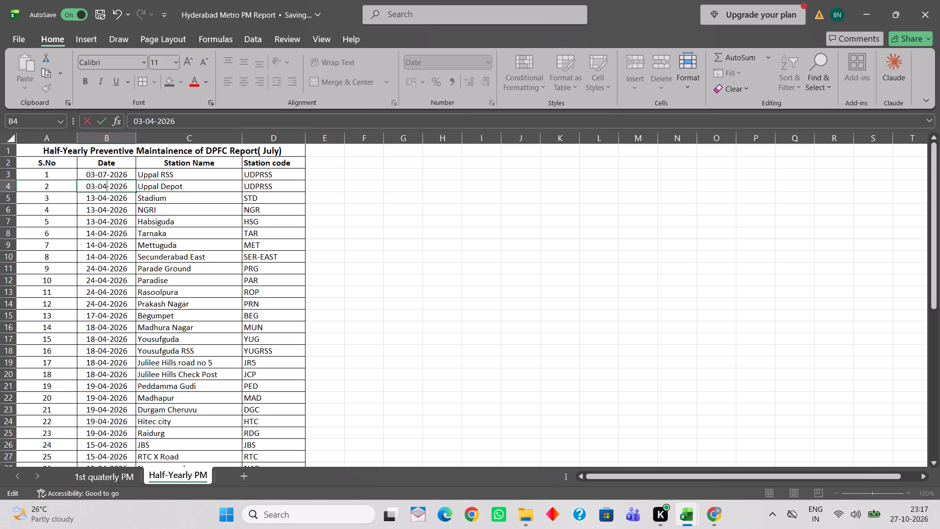
{"action": "key", "text": "BackSpace"}
{"action": "key", "text": "7"}
{"action": "left_click", "coordinate": [110, 198]}
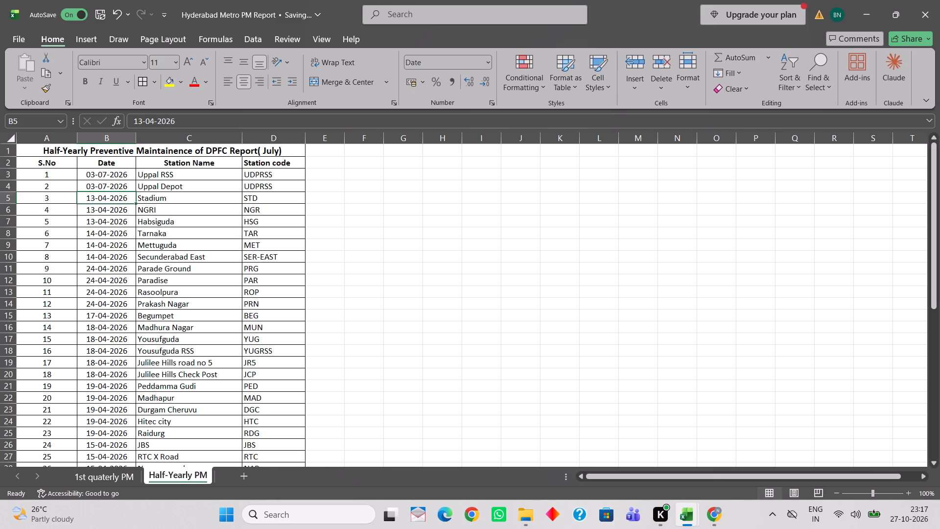
Copy the date 03-07-2026 from the Uppal Depot row and paste it over the Stadium row's date.
{"action": "left_click", "coordinate": [104, 183]}
{"action": "triple_click", "coordinate": [104, 184]}
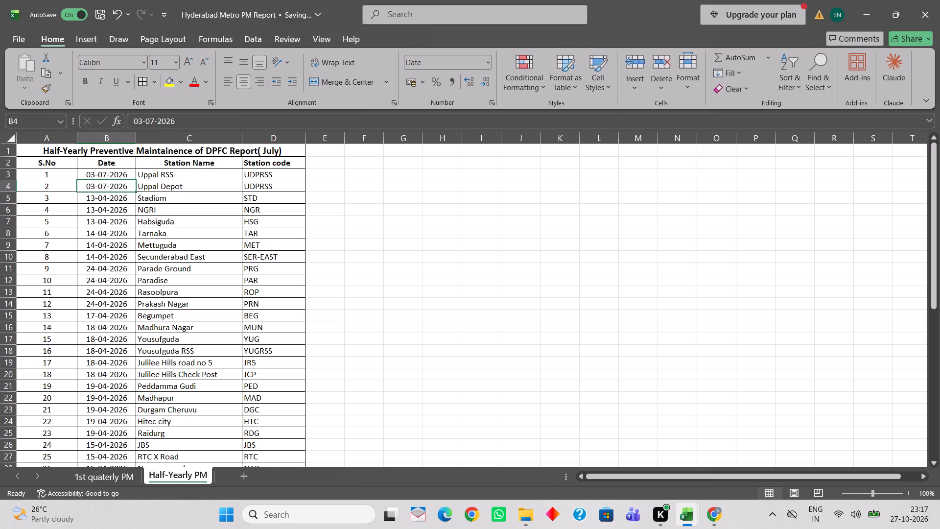
{"action": "double_click", "coordinate": [104, 184]}
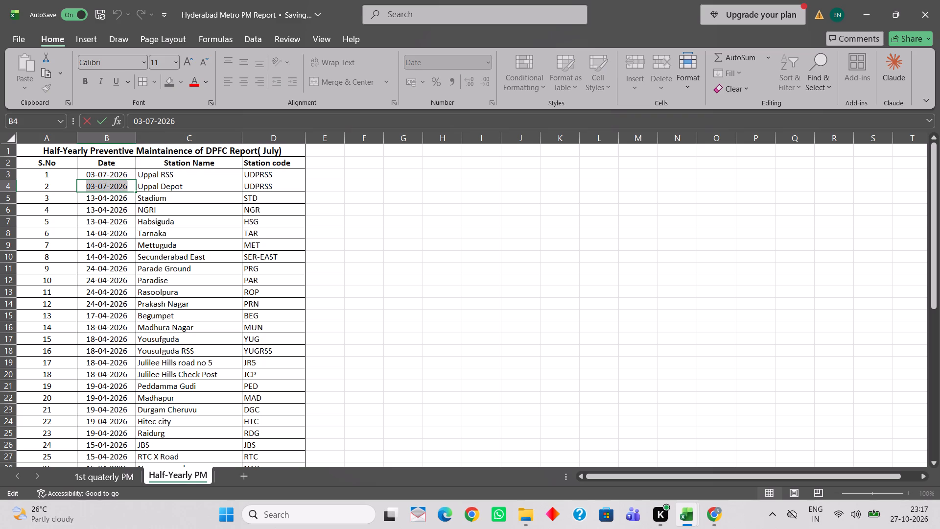
{"action": "key", "text": "ctrl+c"}
{"action": "left_click", "coordinate": [109, 198]}
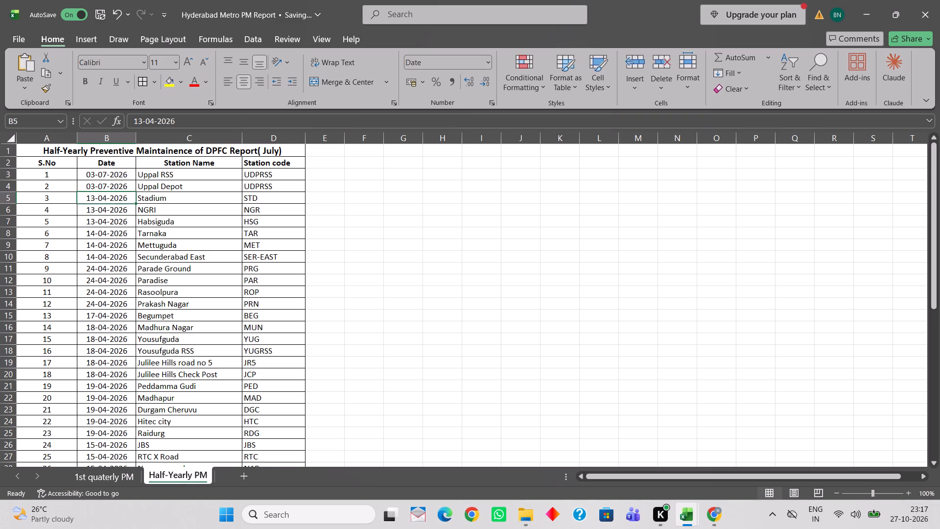
{"action": "left_click", "coordinate": [106, 198]}
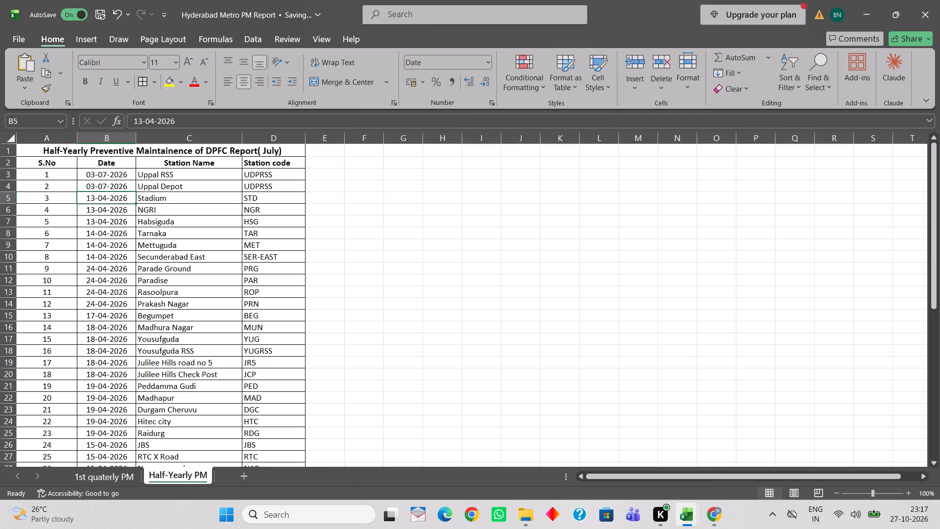
{"action": "left_click", "coordinate": [106, 196]}
{"action": "left_click", "coordinate": [104, 186]}
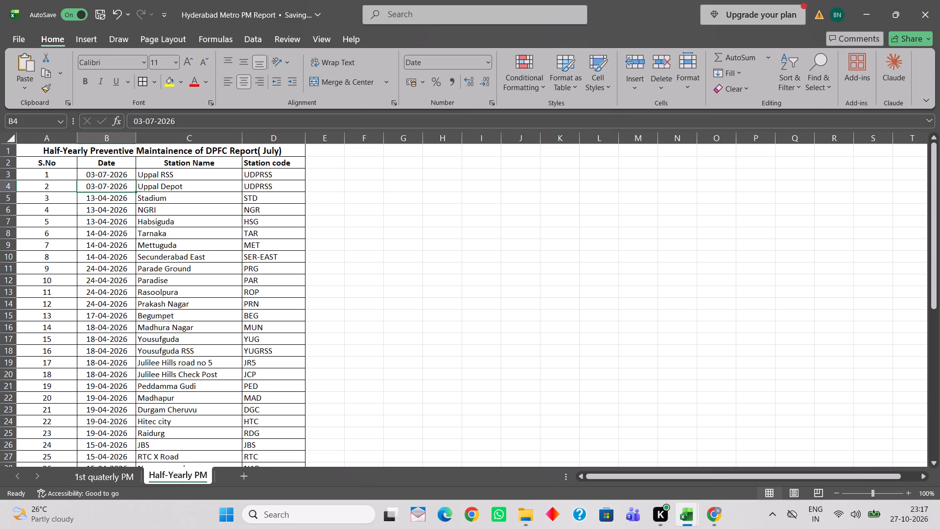
{"action": "left_click", "coordinate": [103, 176]}
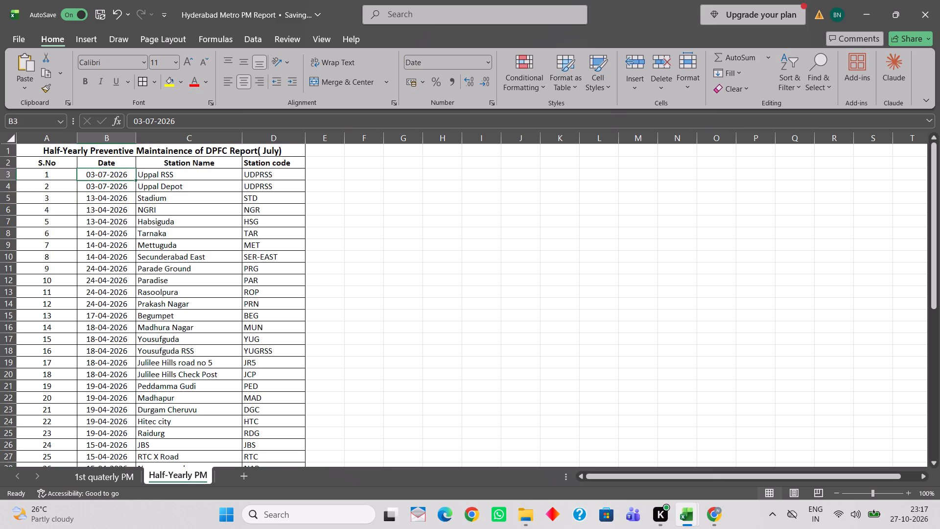
{"action": "left_click", "coordinate": [123, 188]}
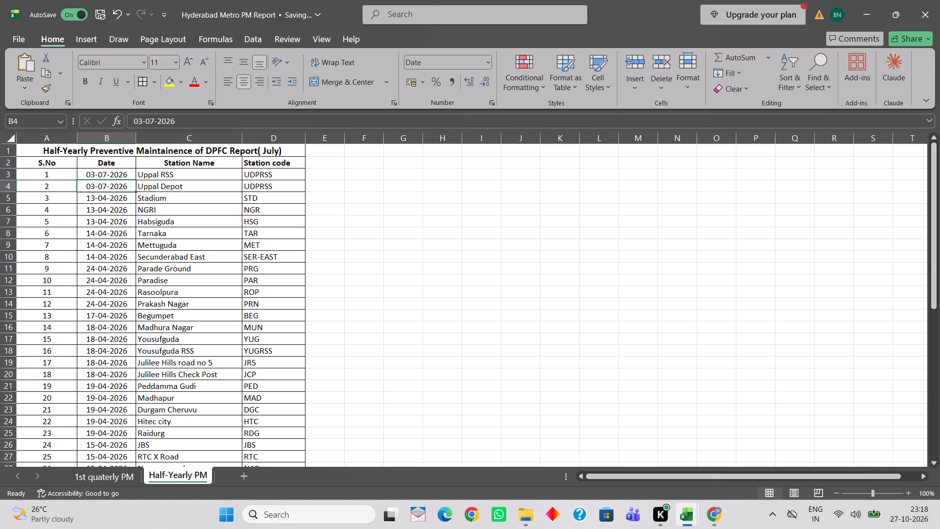
{"action": "left_click", "coordinate": [111, 199]}
{"action": "left_click", "coordinate": [96, 198]}
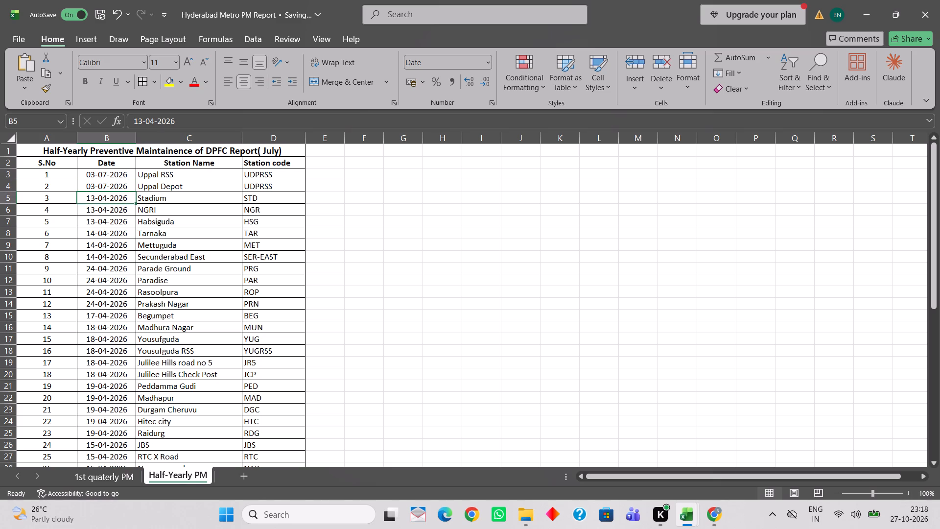
{"action": "triple_click", "coordinate": [105, 199]}
{"action": "double_click", "coordinate": [105, 199]}
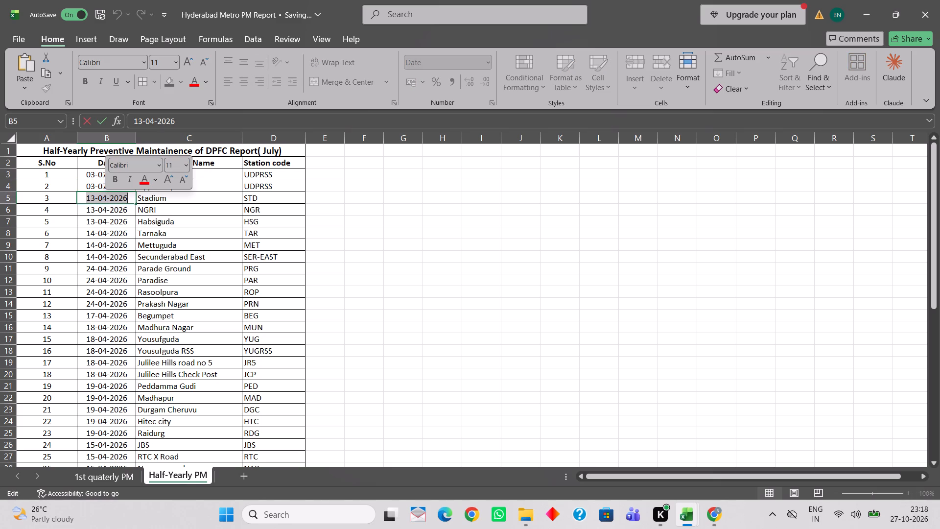
{"action": "key", "text": "ctrl+v"}
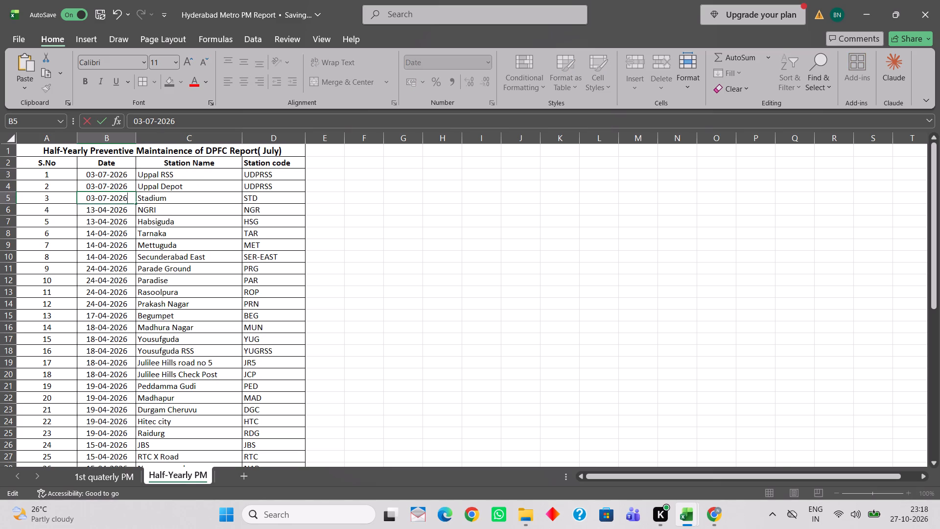
Paste the copied date 03-07-2026 over the dates of the NGRI and Habsiguda rows.
{"action": "double_click", "coordinate": [110, 211]}
{"action": "triple_click", "coordinate": [110, 211]}
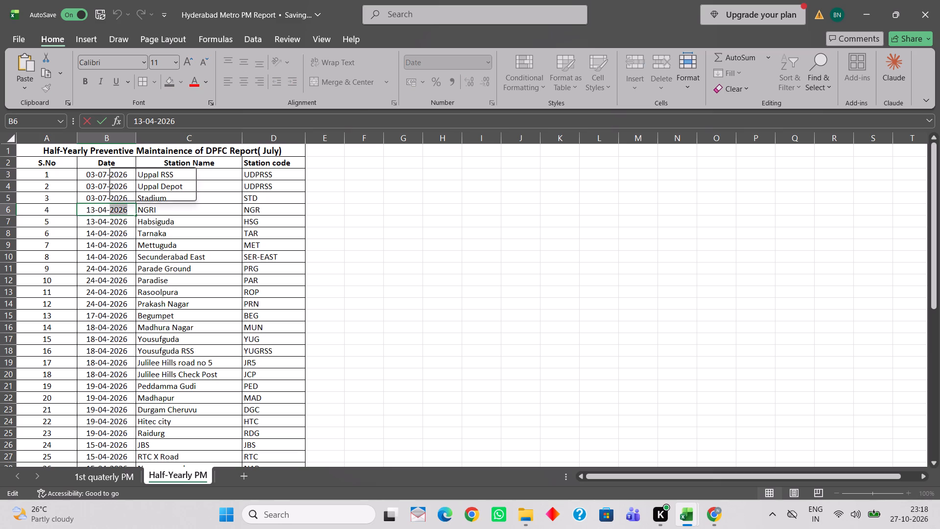
{"action": "key", "text": "ctrl+v"}
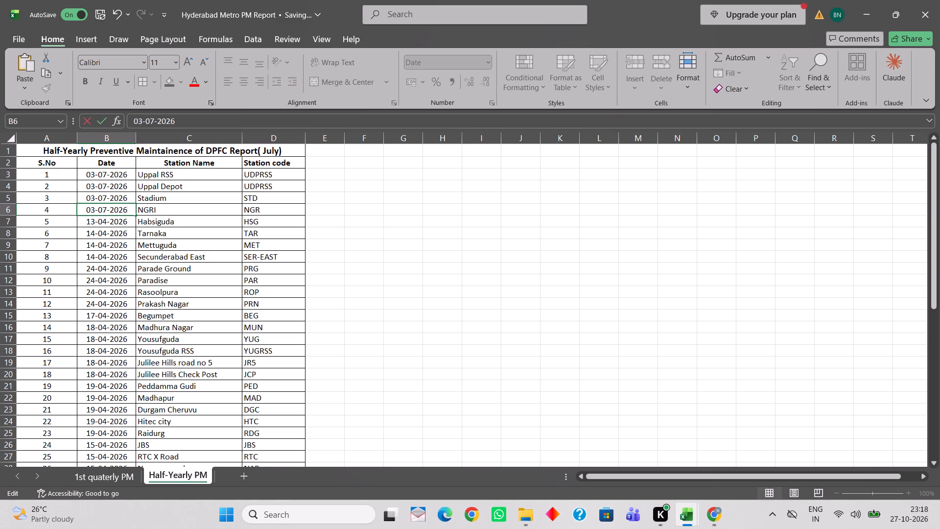
{"action": "triple_click", "coordinate": [110, 220]}
{"action": "double_click", "coordinate": [110, 220]}
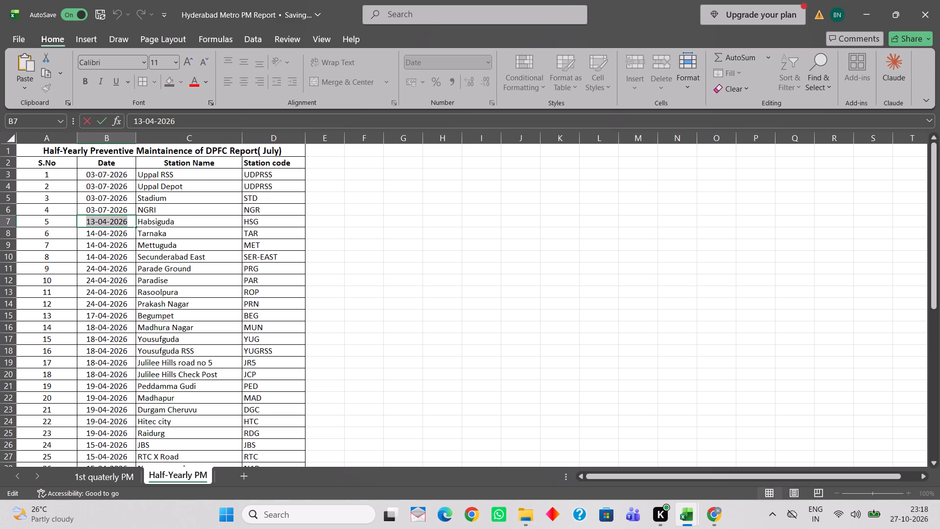
{"action": "key", "text": "ctrl+v"}
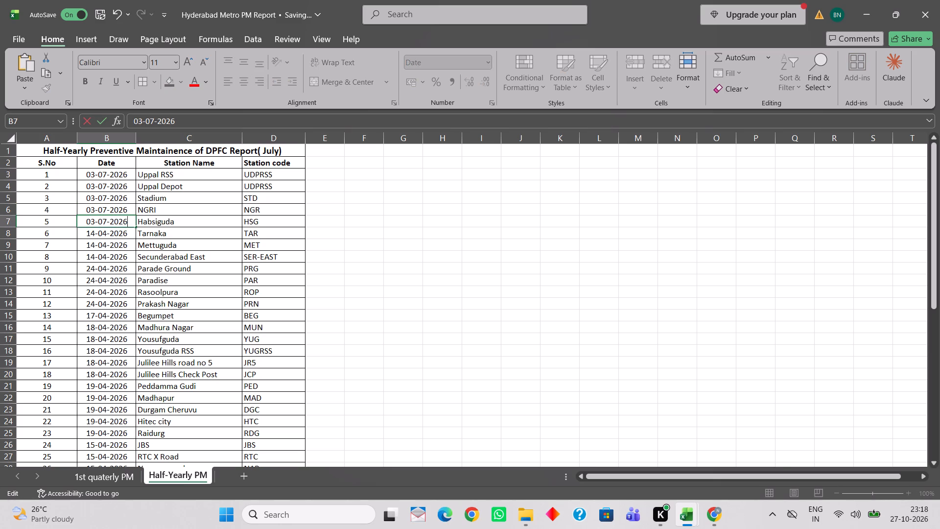
Fill the date 03-07-2026 from the first five station rows down the rest of the Date column.
{"action": "left_click", "coordinate": [105, 176]}
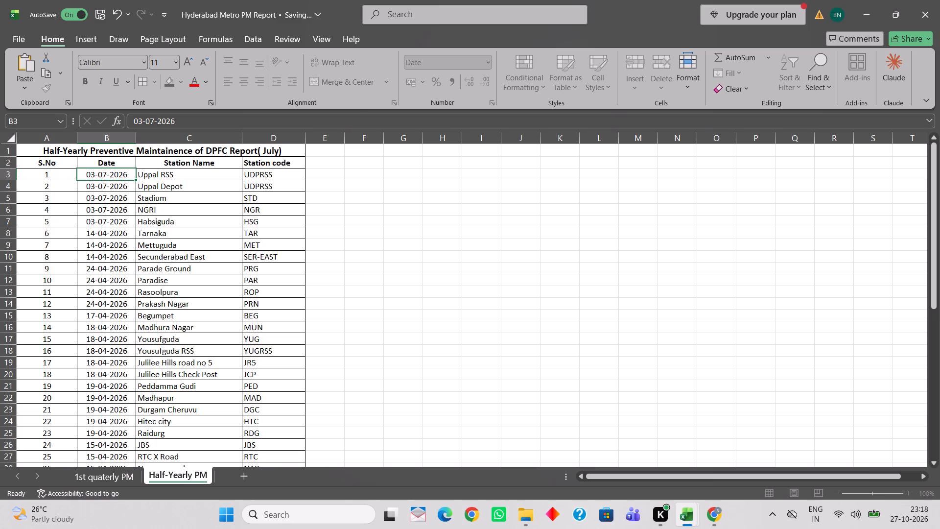
{"action": "left_click_drag", "start_coordinate": [119, 175], "coordinate": [123, 218]}
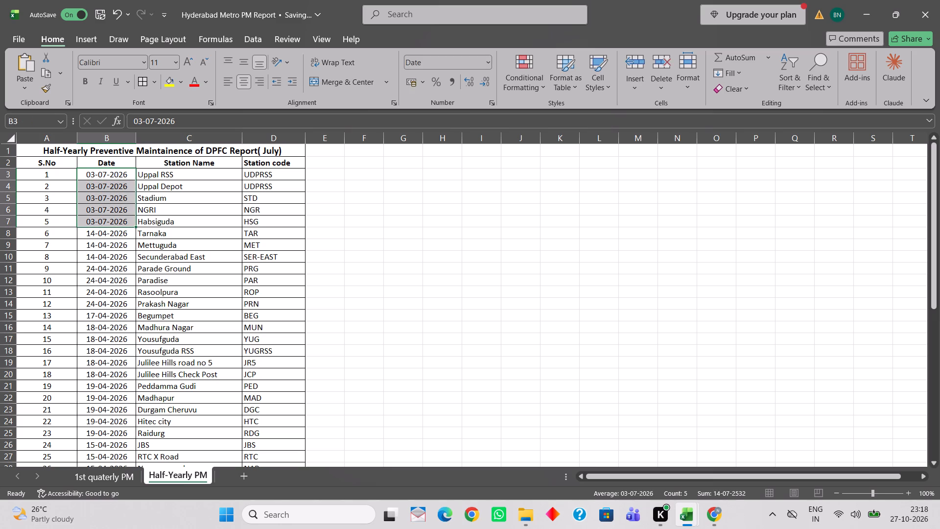
{"action": "double_click", "coordinate": [134, 226]}
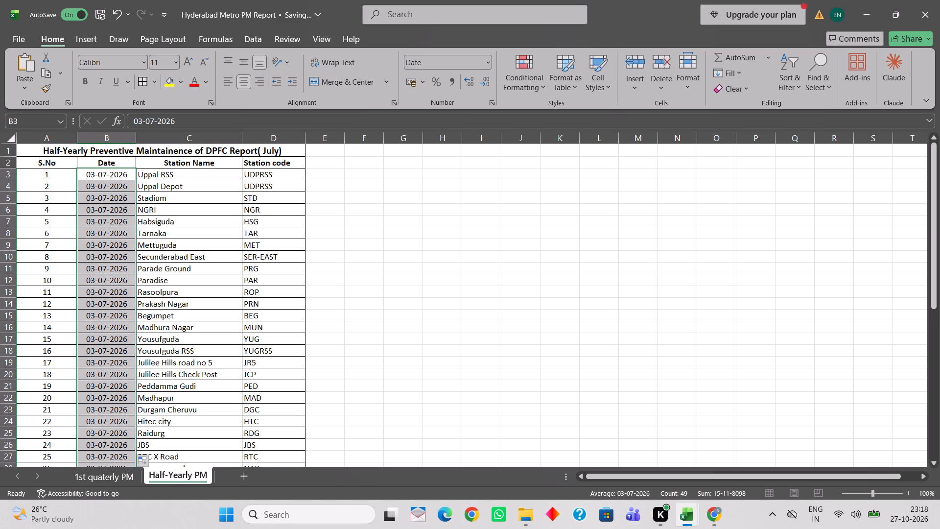
Review the filled dates along the whole Date column of the Half-Yearly PM table.
{"action": "scroll", "coordinate": [96, 266], "scroll_direction": "up", "scroll_amount": 4}
{"action": "scroll", "coordinate": [96, 266], "scroll_direction": "down", "scroll_amount": 7}
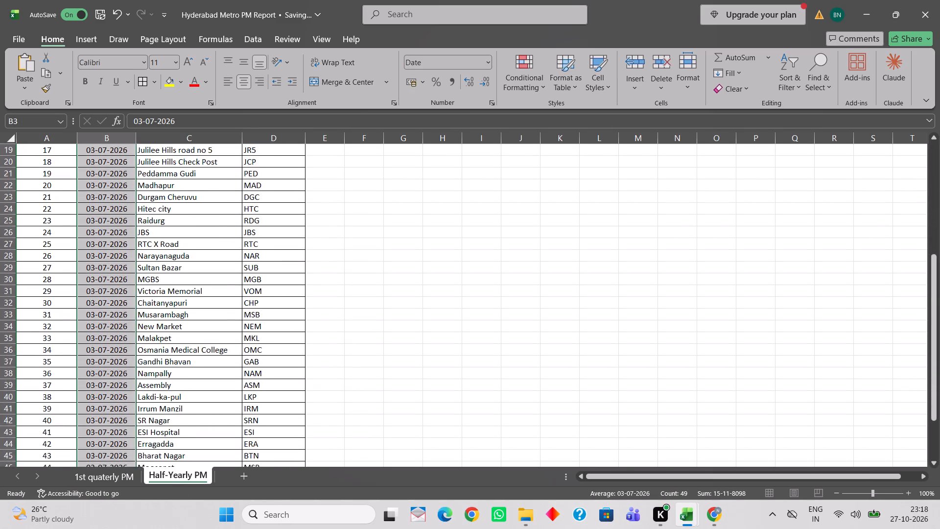
{"action": "scroll", "coordinate": [96, 266], "scroll_direction": "down", "scroll_amount": 2}
{"action": "scroll", "coordinate": [96, 266], "scroll_direction": "up", "scroll_amount": 2}
{"action": "scroll", "coordinate": [96, 266], "scroll_direction": "down", "scroll_amount": 1}
{"action": "scroll", "coordinate": [96, 266], "scroll_direction": "up", "scroll_amount": 7}
{"action": "scroll", "coordinate": [96, 266], "scroll_direction": "down", "scroll_amount": 1}
{"action": "scroll", "coordinate": [96, 266], "scroll_direction": "up", "scroll_amount": 2}
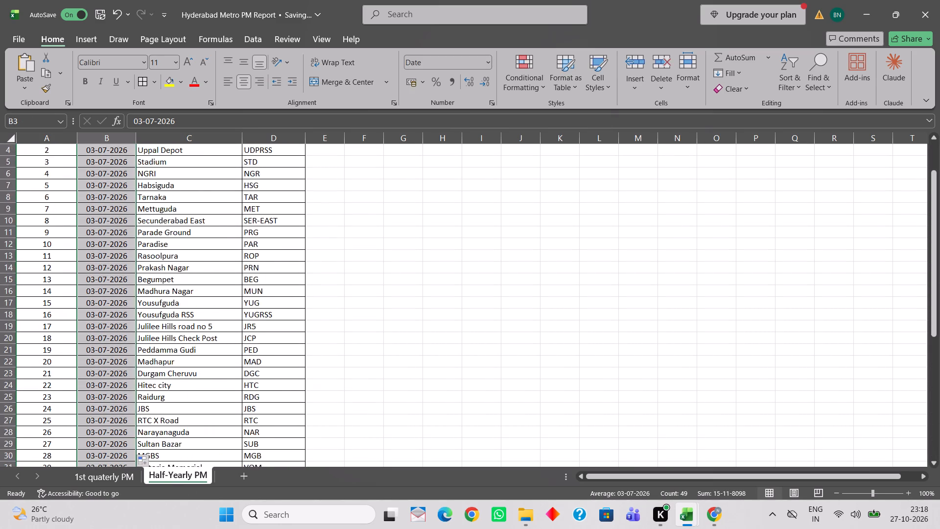
{"action": "scroll", "coordinate": [96, 266], "scroll_direction": "up", "scroll_amount": 5}
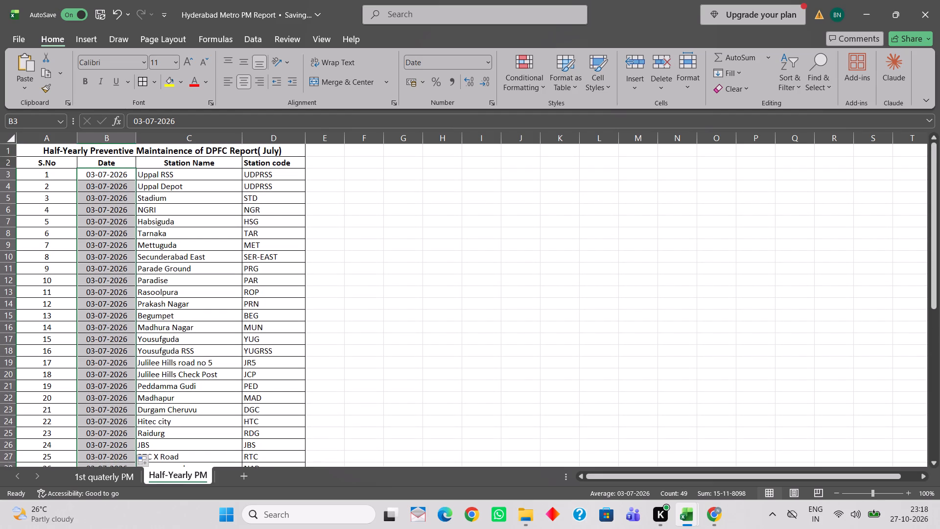
Change the dates of the Stadium, NGRI and Habsiguda rows to 04-07-2026.
{"action": "left_click", "coordinate": [109, 203]}
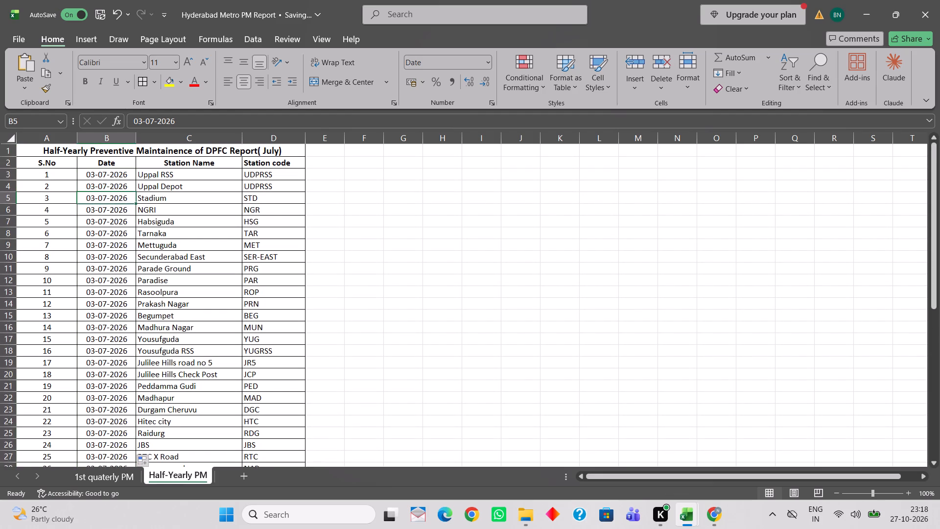
{"action": "double_click", "coordinate": [95, 200]}
{"action": "key", "text": "BackSpace"}
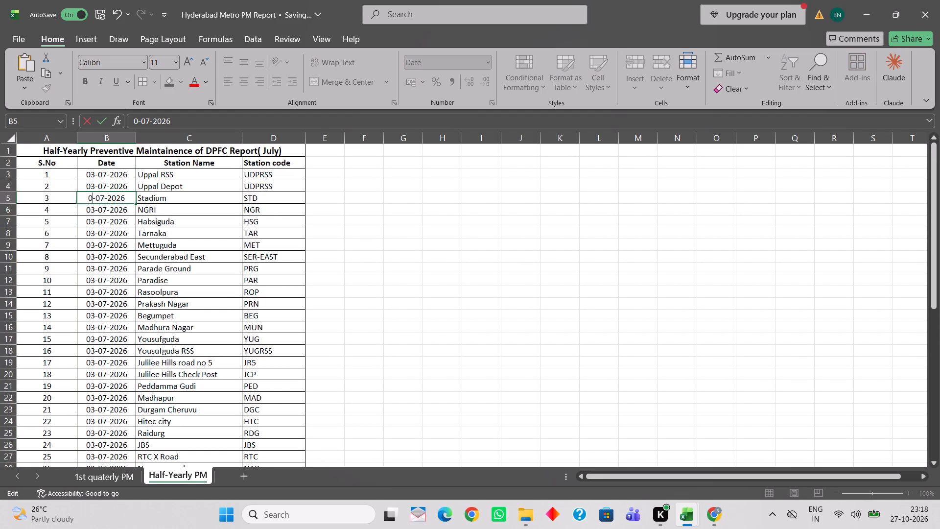
{"action": "key", "text": "4"}
{"action": "left_click", "coordinate": [94, 209]}
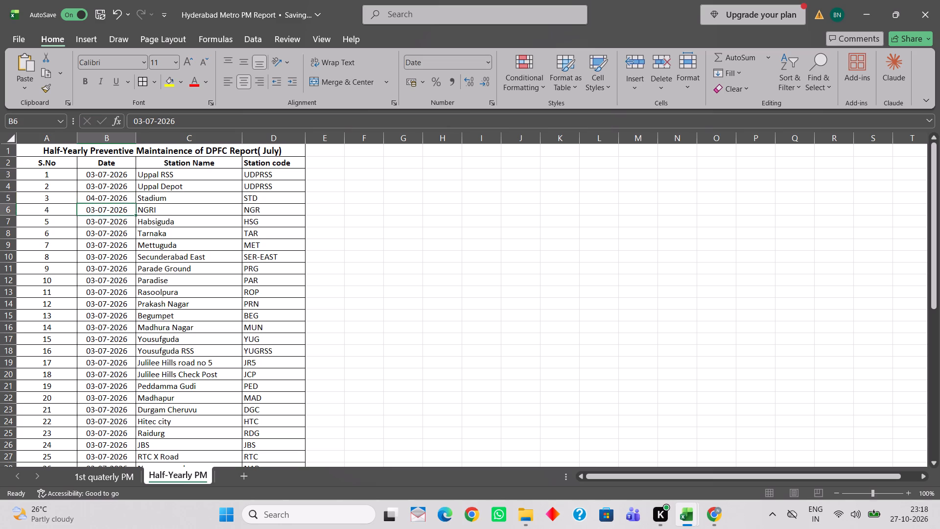
{"action": "double_click", "coordinate": [94, 210]}
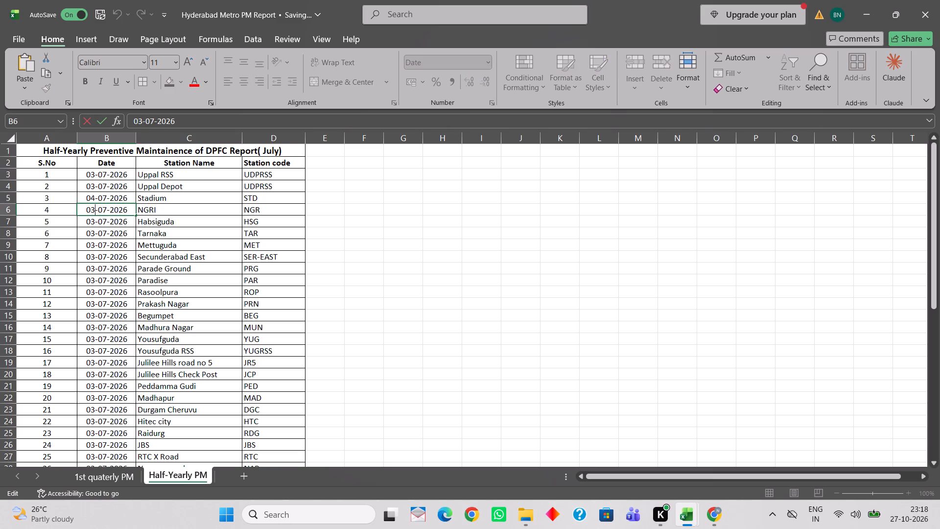
{"action": "key", "text": "BackSpace"}
{"action": "key", "text": "4"}
{"action": "left_click", "coordinate": [94, 225]}
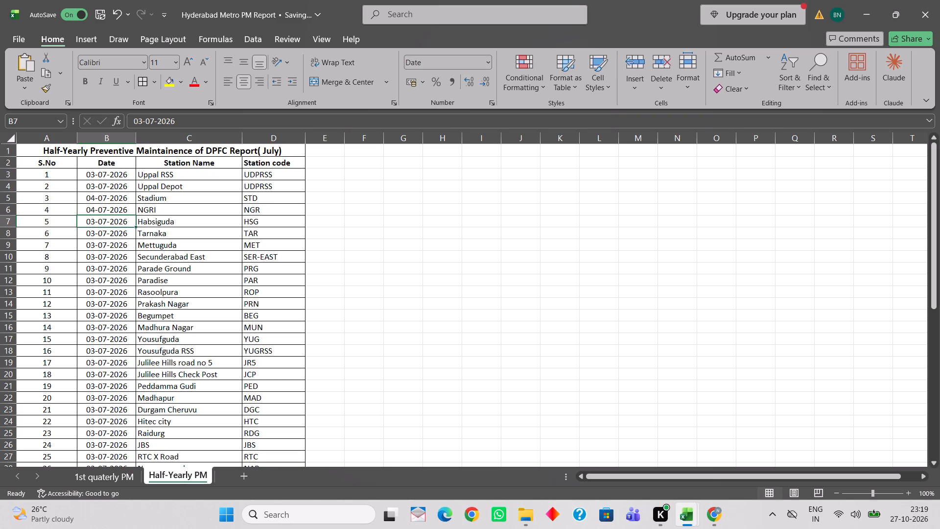
{"action": "double_click", "coordinate": [94, 224]}
{"action": "key", "text": "BackSpace"}
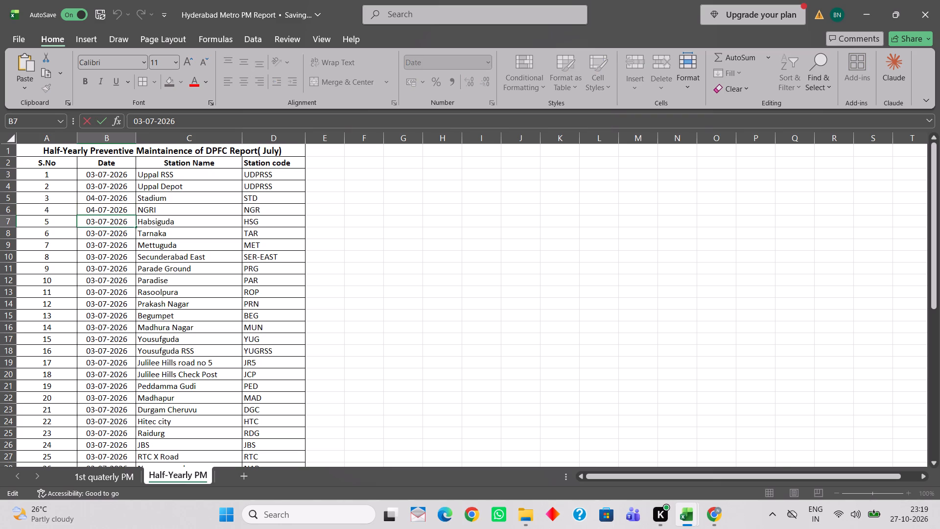
{"action": "key", "text": "4"}
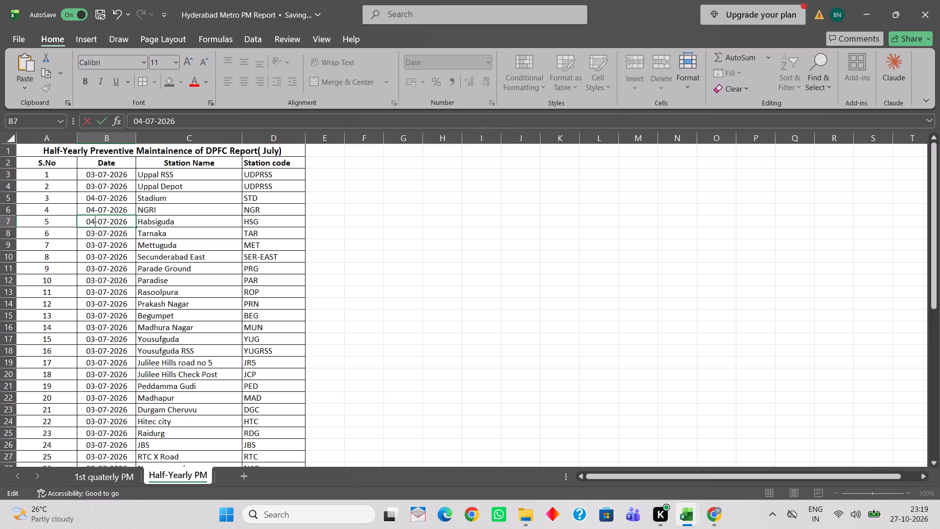
Change the dates of the Tarnaka, Mettuguda and Secunderabad East rows to 05-07-2026.
{"action": "double_click", "coordinate": [94, 232]}
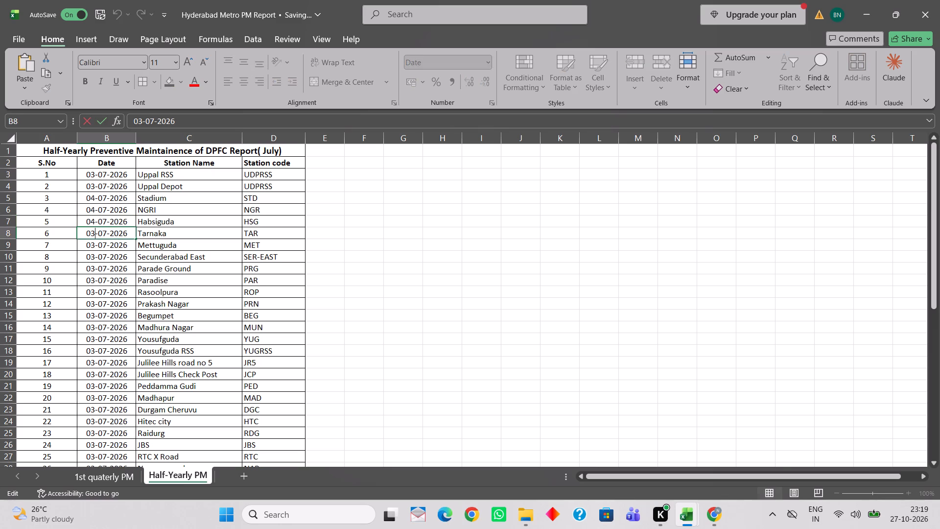
{"action": "key", "text": "BackSpace"}
{"action": "key", "text": "5"}
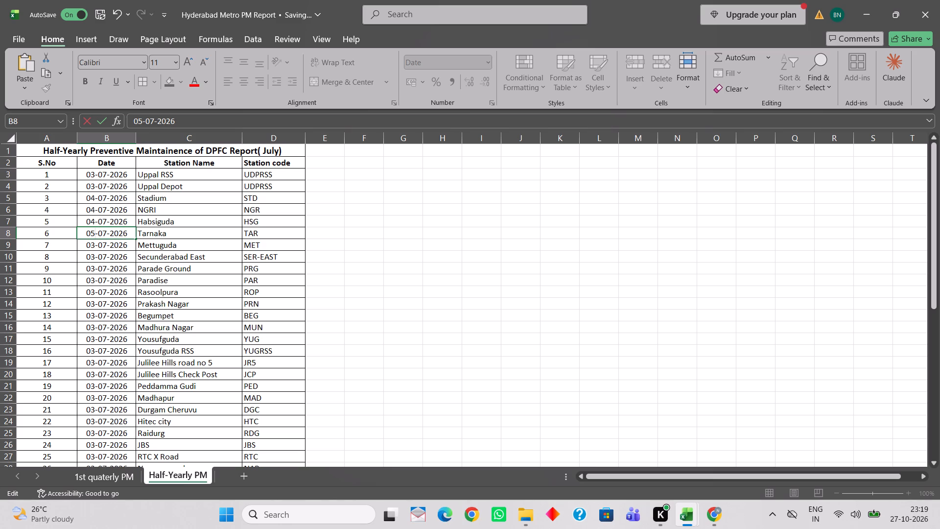
{"action": "left_click", "coordinate": [94, 245]}
{"action": "left_click", "coordinate": [94, 245]}
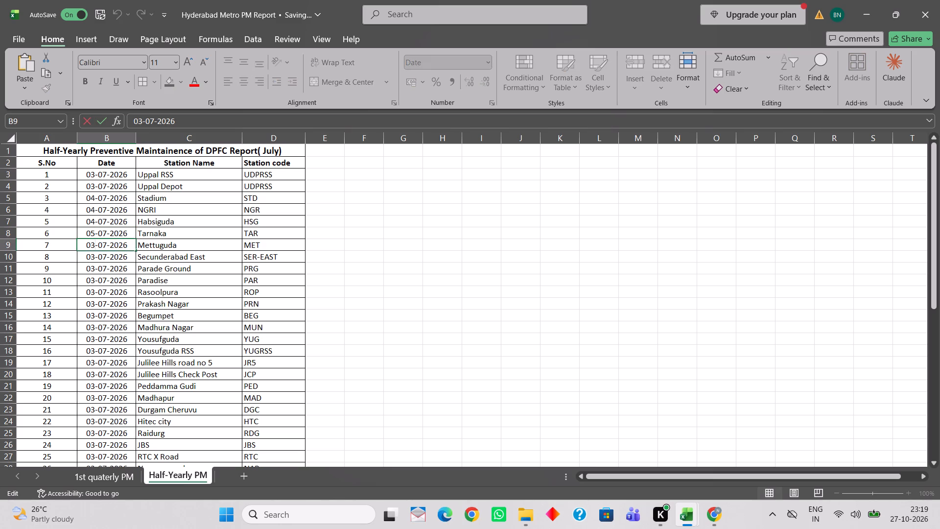
{"action": "key", "text": "BackSpace"}
{"action": "key", "text": "5"}
{"action": "double_click", "coordinate": [95, 257]}
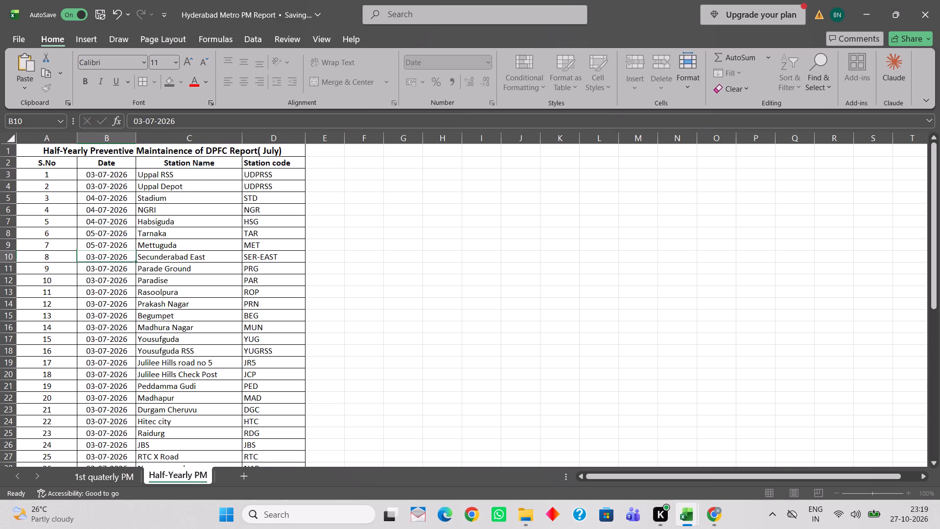
{"action": "key", "text": "BackSpace"}
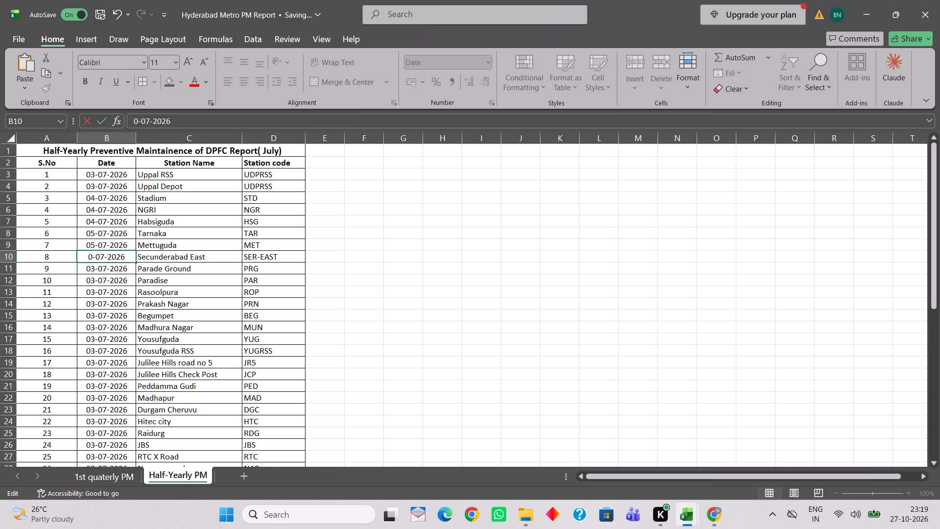
{"action": "key", "text": "5"}
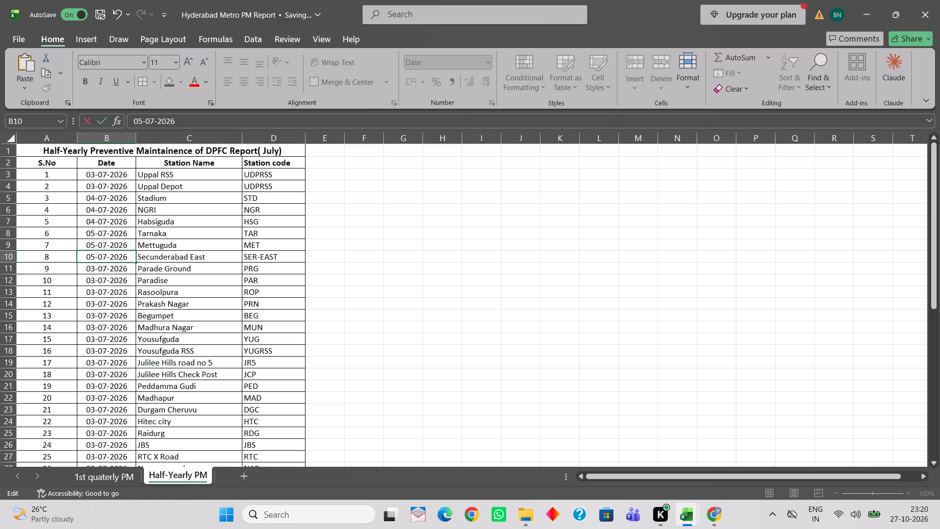
Change the dates of the JBS and RTC X Road rows to 06-07-2026.
{"action": "scroll", "coordinate": [173, 397], "scroll_direction": "down", "scroll_amount": 2}
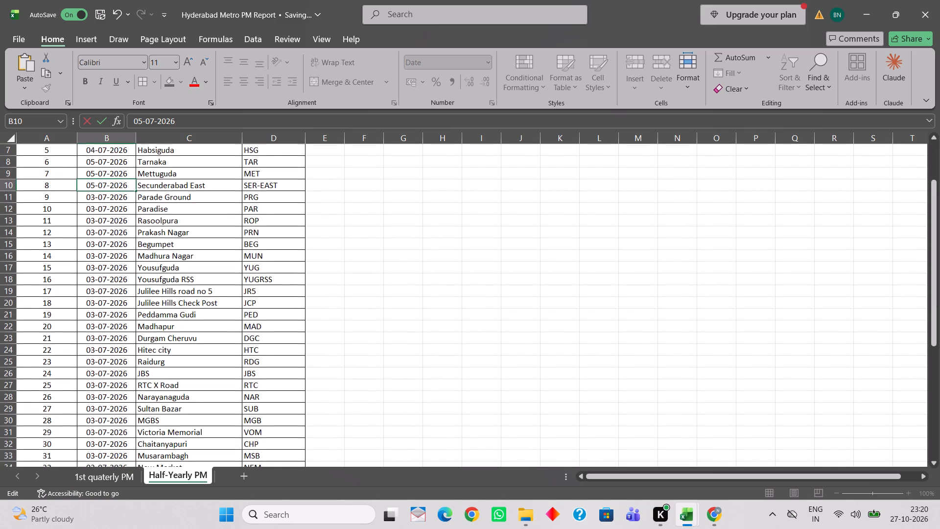
{"action": "double_click", "coordinate": [93, 373]}
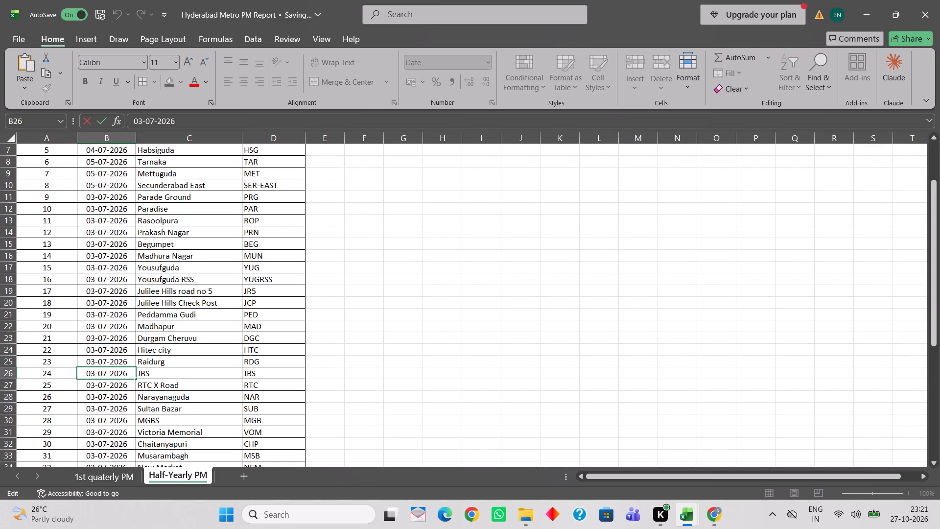
{"action": "key", "text": "BackSpace"}
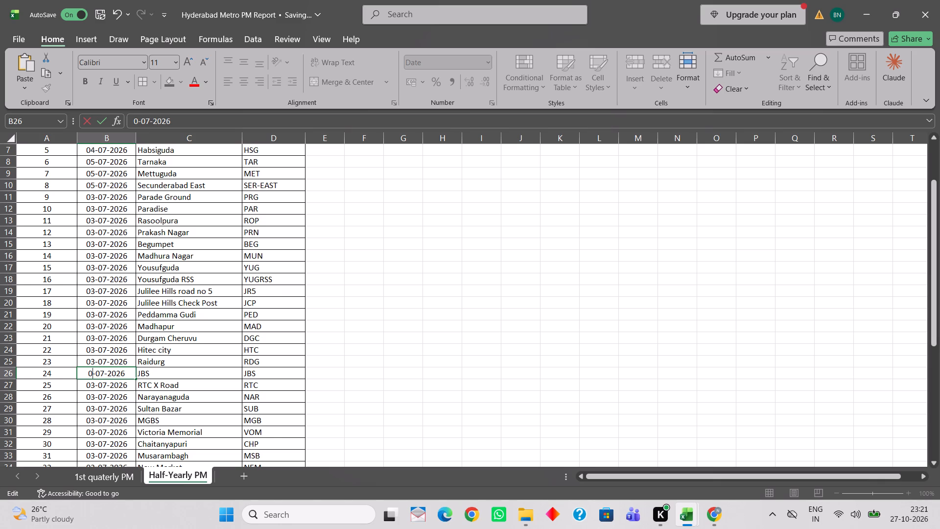
{"action": "key", "text": "6"}
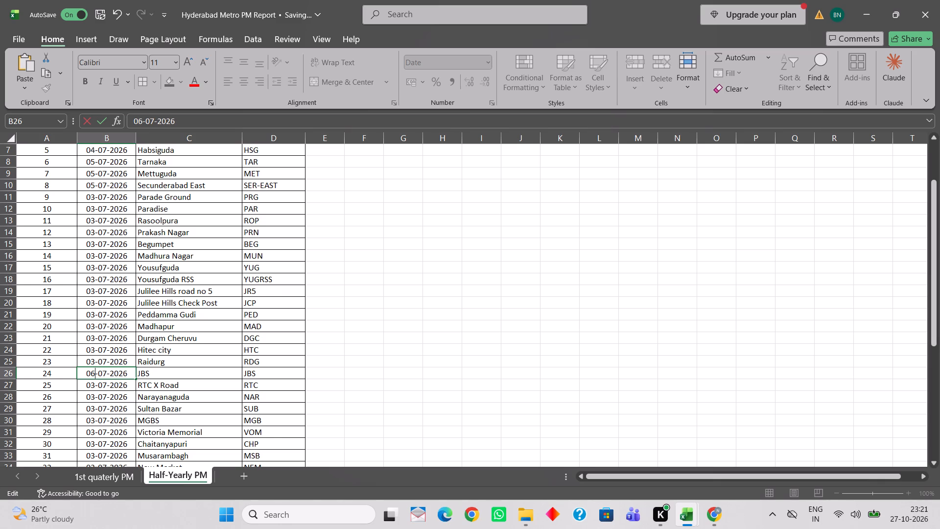
{"action": "left_click", "coordinate": [93, 385]}
{"action": "double_click", "coordinate": [94, 385]}
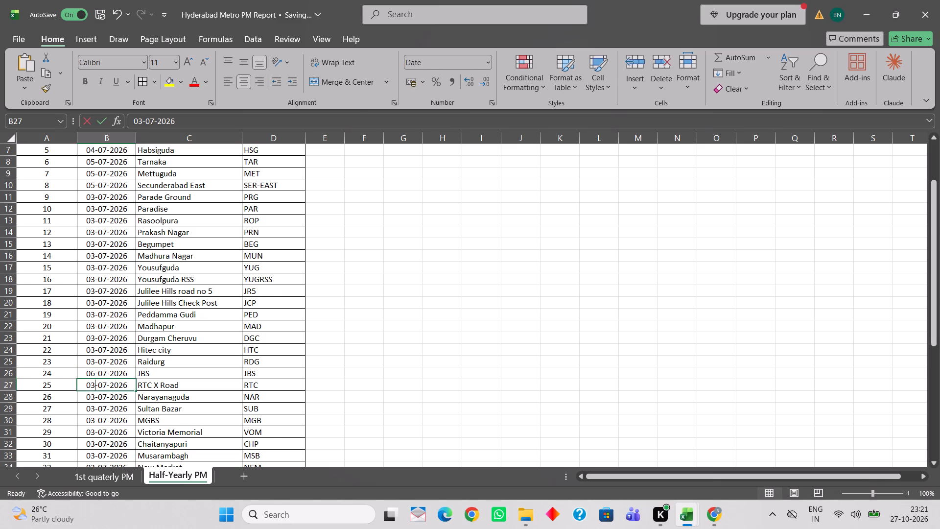
{"action": "key", "text": "BackSpace"}
{"action": "key", "text": "6"}
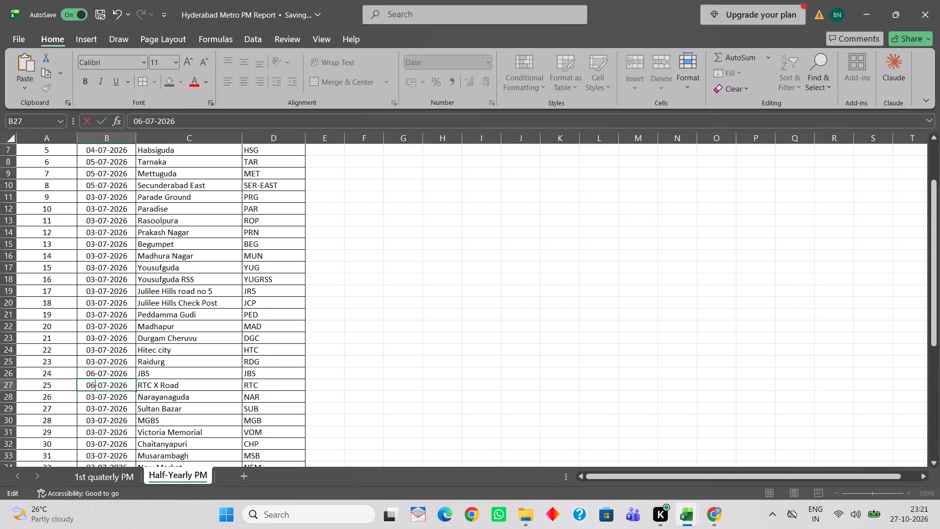
Change the dates of the Narayanaguda and Sultan Bazar rows to 06-07-2026.
{"action": "double_click", "coordinate": [94, 396]}
{"action": "key", "text": "BackSpace"}
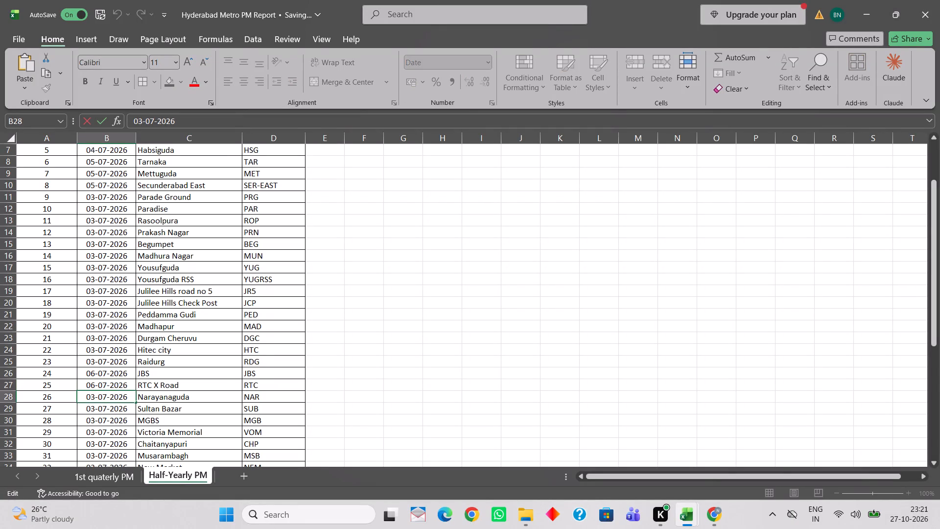
{"action": "key", "text": "6"}
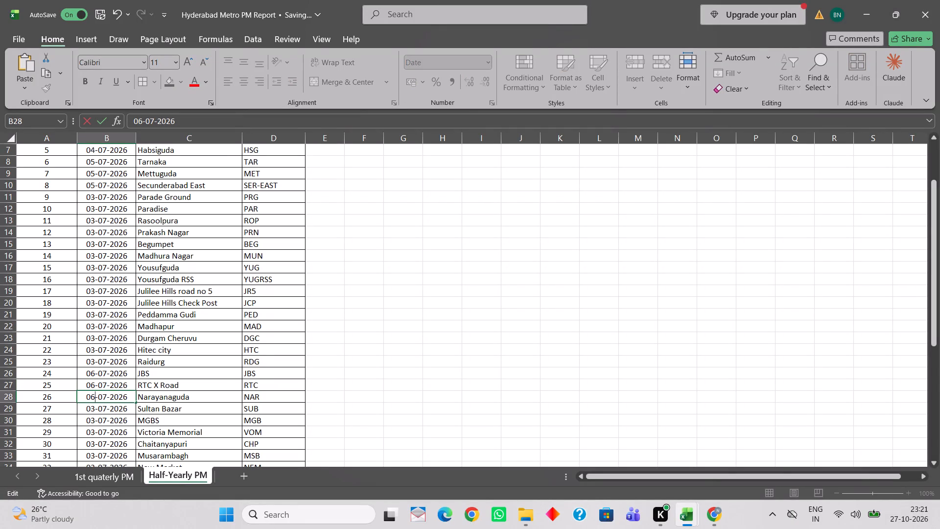
{"action": "double_click", "coordinate": [92, 410]}
{"action": "key", "text": "Right"}
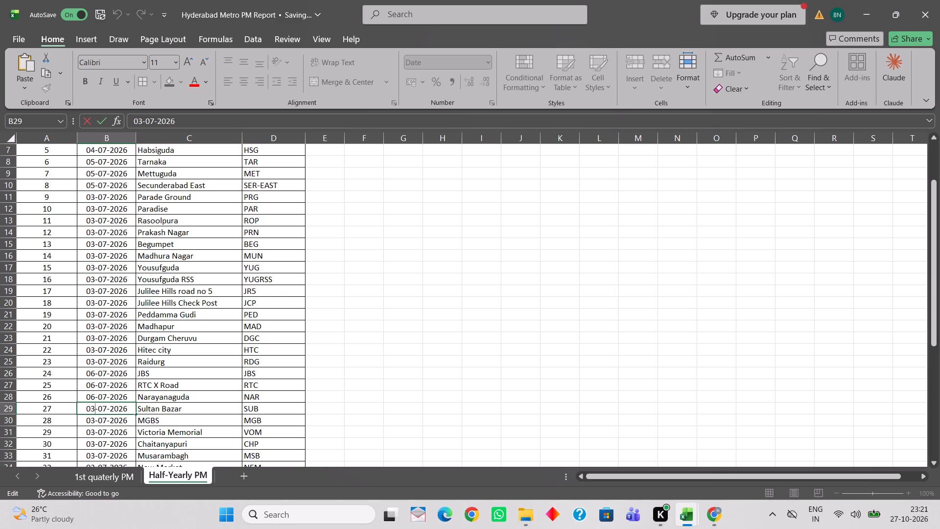
{"action": "key", "text": "BackSpace"}
{"action": "key", "text": "6"}
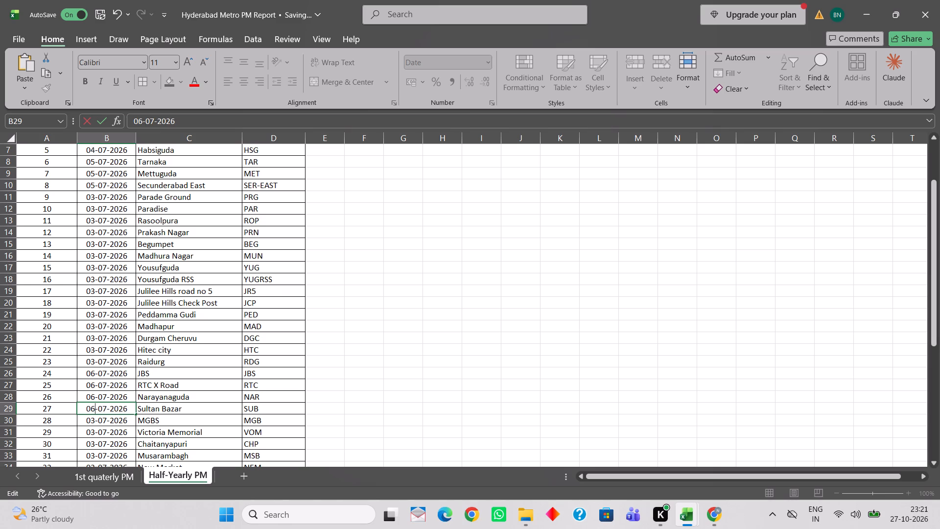
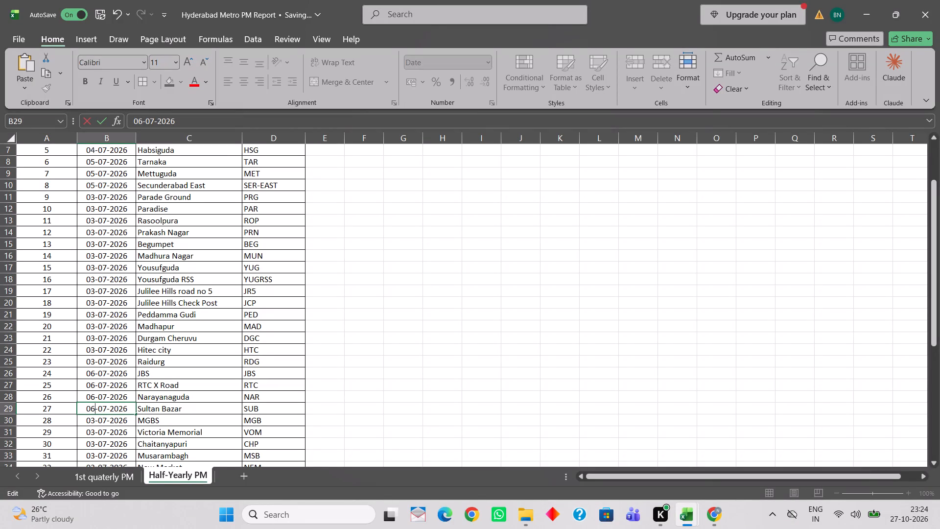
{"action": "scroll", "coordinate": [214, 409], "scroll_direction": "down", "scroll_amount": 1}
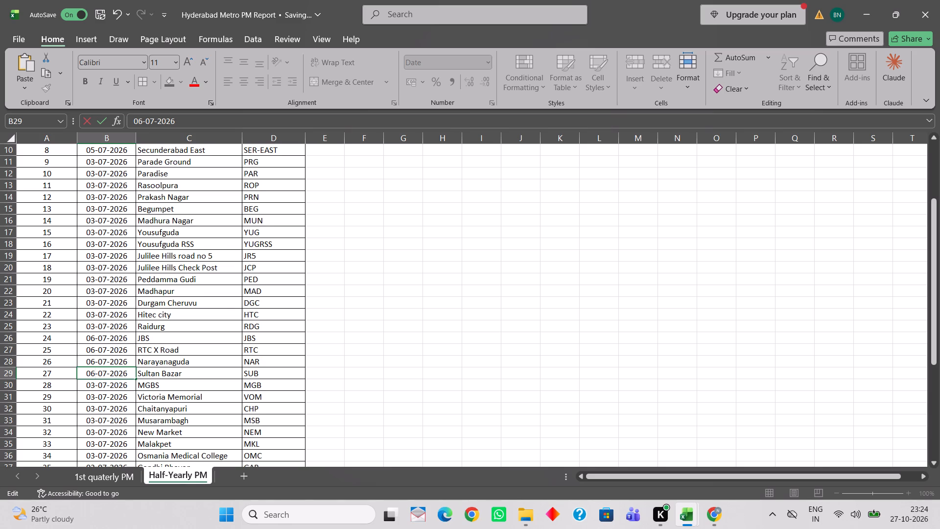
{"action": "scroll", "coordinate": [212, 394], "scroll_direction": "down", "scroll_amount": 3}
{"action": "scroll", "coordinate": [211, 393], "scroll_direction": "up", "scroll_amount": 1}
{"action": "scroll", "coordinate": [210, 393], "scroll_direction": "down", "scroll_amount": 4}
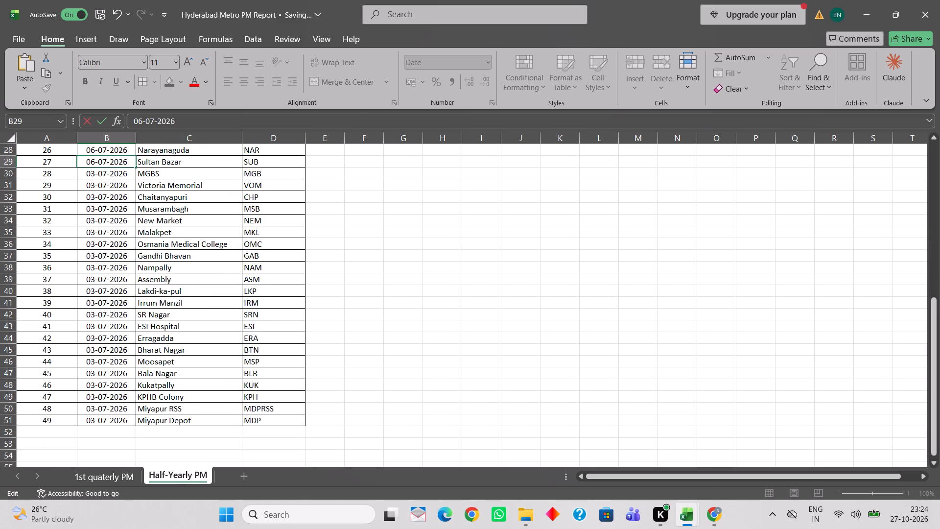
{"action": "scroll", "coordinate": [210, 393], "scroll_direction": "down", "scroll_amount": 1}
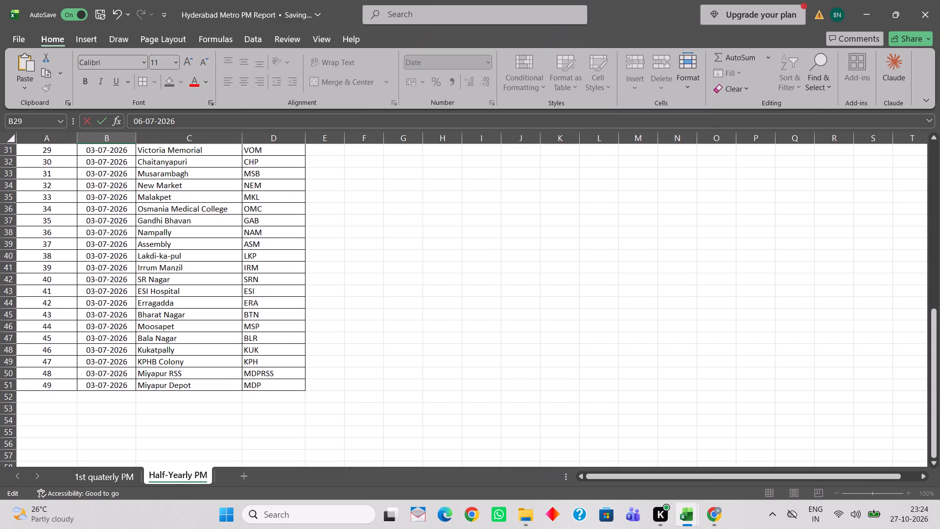
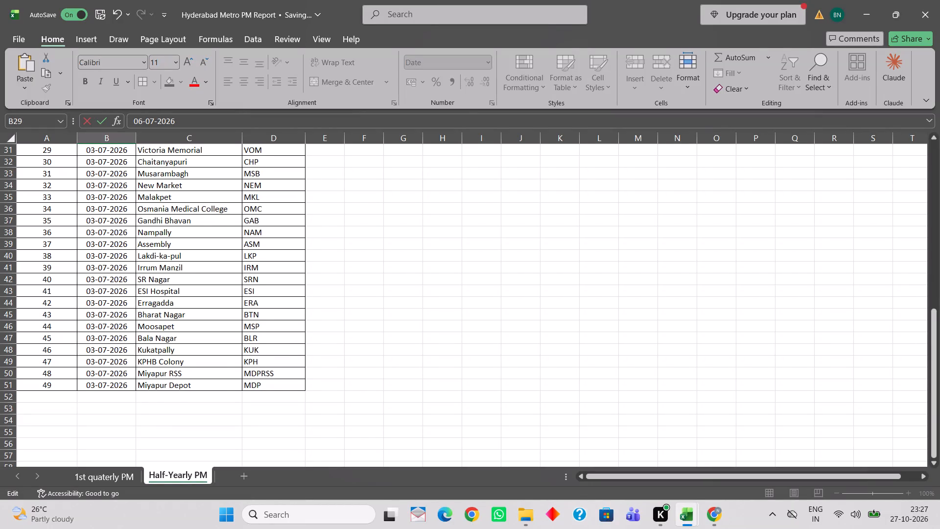
Review the maintenance dates assigned to all stations in the half-yearly list, from Uppal RSS to Miyapur Depot.
{"action": "scroll", "coordinate": [203, 337], "scroll_direction": "up", "scroll_amount": 4}
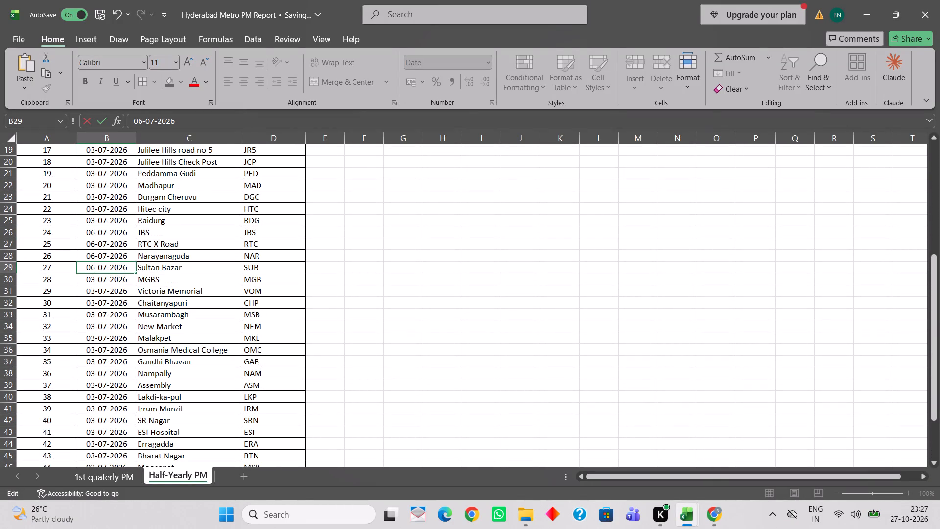
{"action": "scroll", "coordinate": [203, 337], "scroll_direction": "up", "scroll_amount": 12}
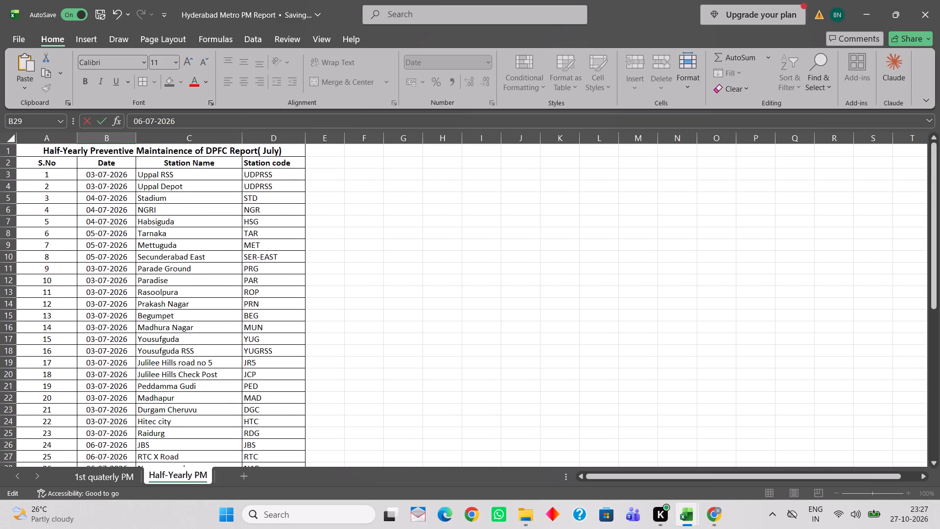
{"action": "scroll", "coordinate": [203, 337], "scroll_direction": "up", "scroll_amount": 3}
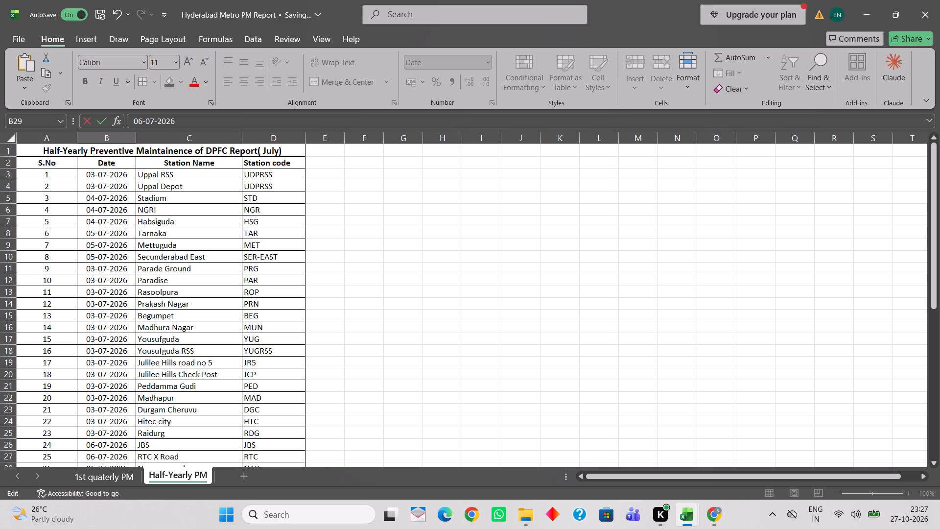
{"action": "scroll", "coordinate": [194, 241], "scroll_direction": "up", "scroll_amount": 5}
{"action": "scroll", "coordinate": [194, 241], "scroll_direction": "down", "scroll_amount": 5}
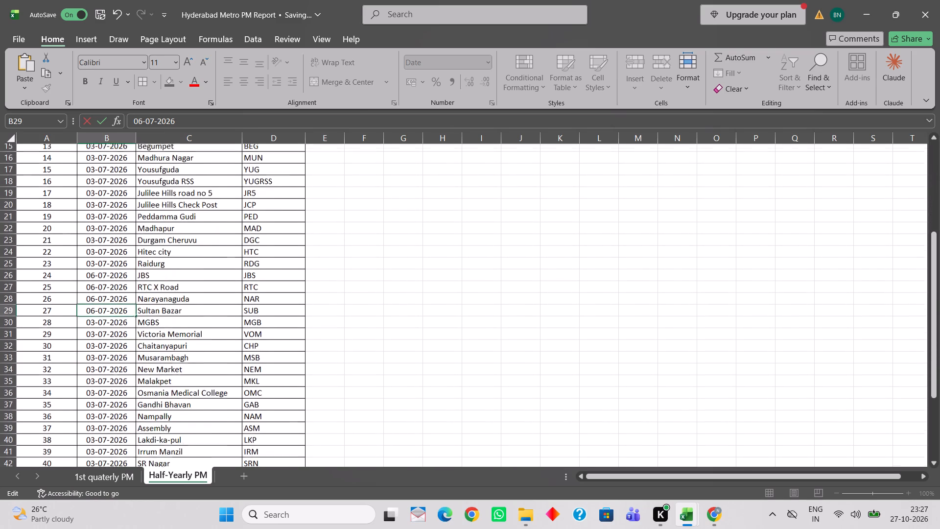
{"action": "scroll", "coordinate": [194, 241], "scroll_direction": "down", "scroll_amount": 6}
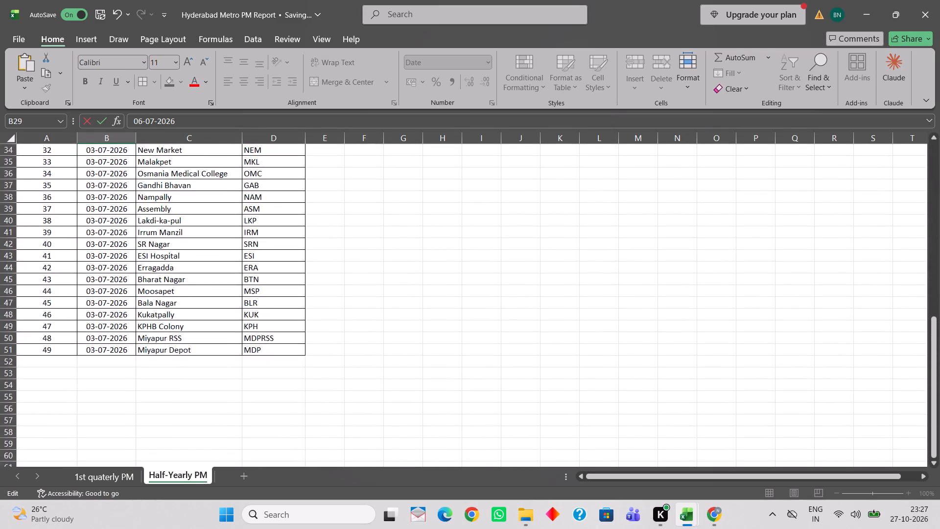
{"action": "scroll", "coordinate": [190, 241], "scroll_direction": "down", "scroll_amount": 5}
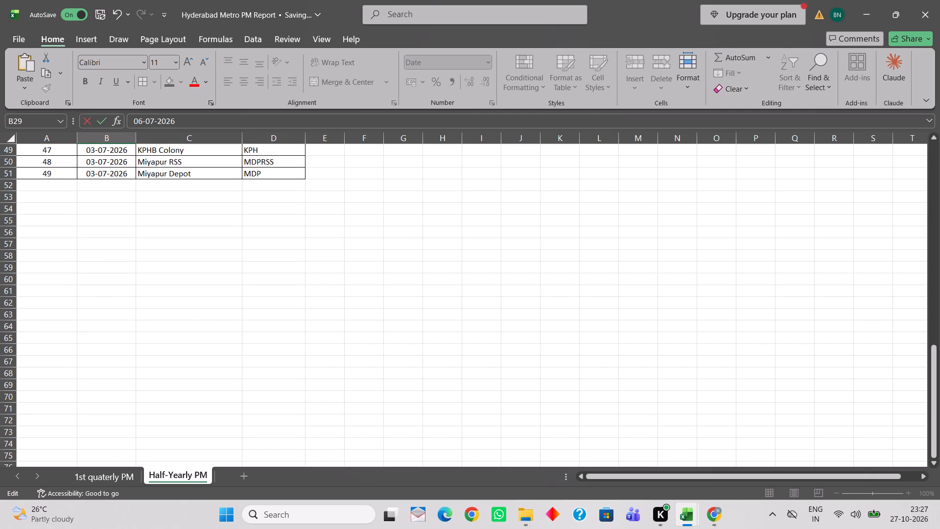
{"action": "scroll", "coordinate": [191, 170], "scroll_direction": "up", "scroll_amount": 6}
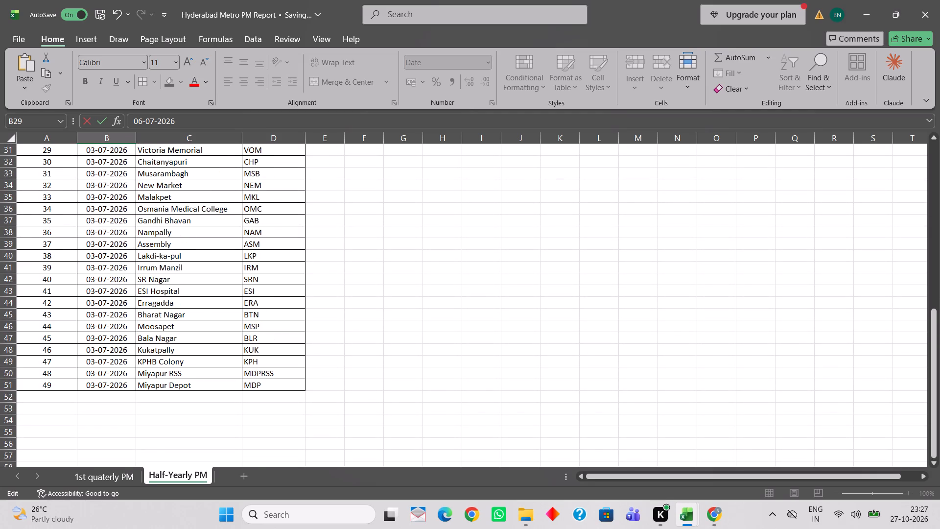
{"action": "scroll", "coordinate": [191, 170], "scroll_direction": "up", "scroll_amount": 10}
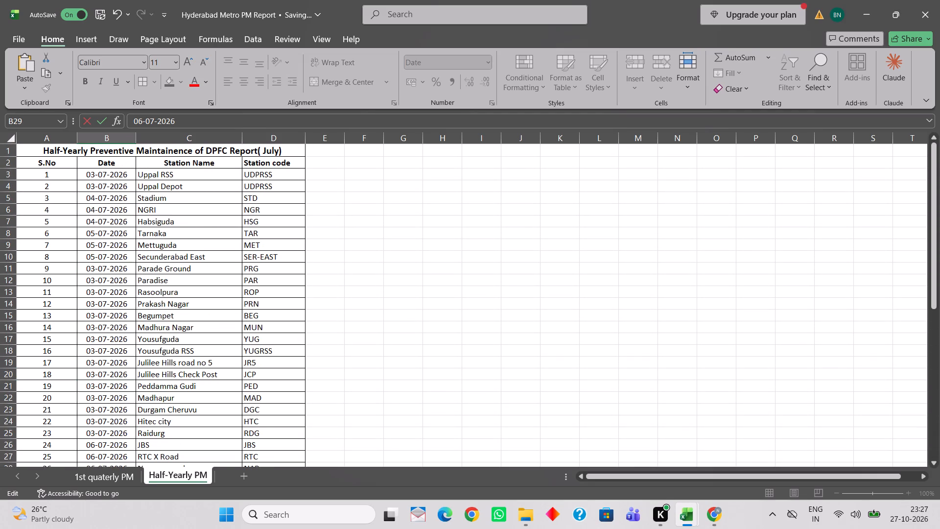
{"action": "scroll", "coordinate": [191, 170], "scroll_direction": "down", "scroll_amount": 1}
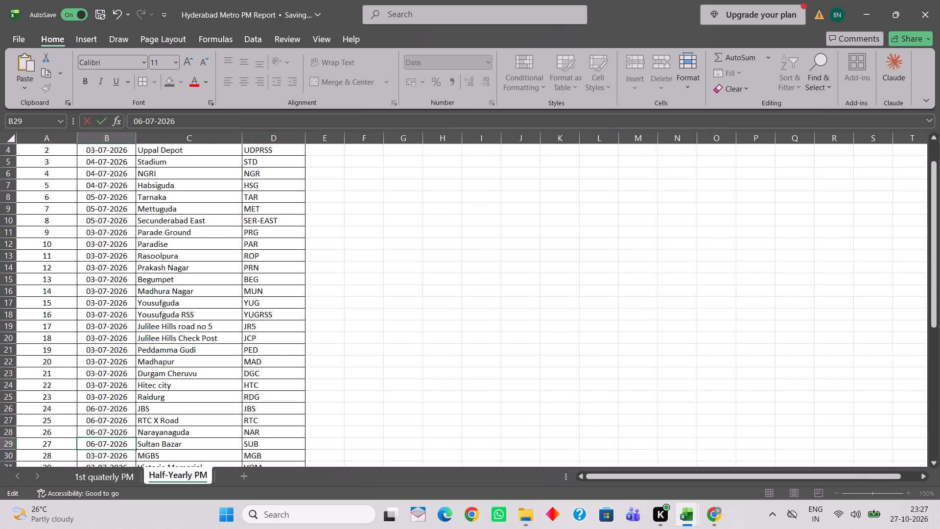
{"action": "scroll", "coordinate": [191, 170], "scroll_direction": "down", "scroll_amount": 3}
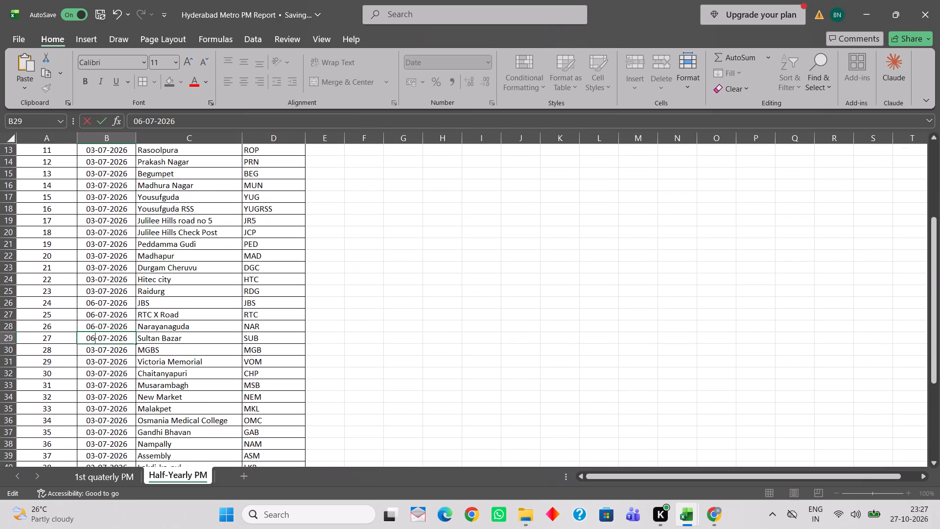
{"action": "scroll", "coordinate": [191, 170], "scroll_direction": "down", "scroll_amount": 9}
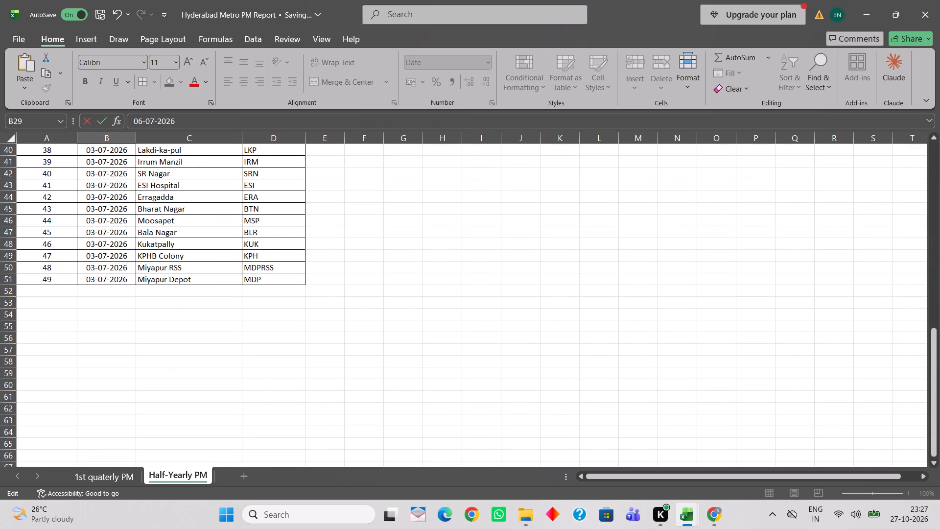
{"action": "scroll", "coordinate": [191, 170], "scroll_direction": "down", "scroll_amount": 1}
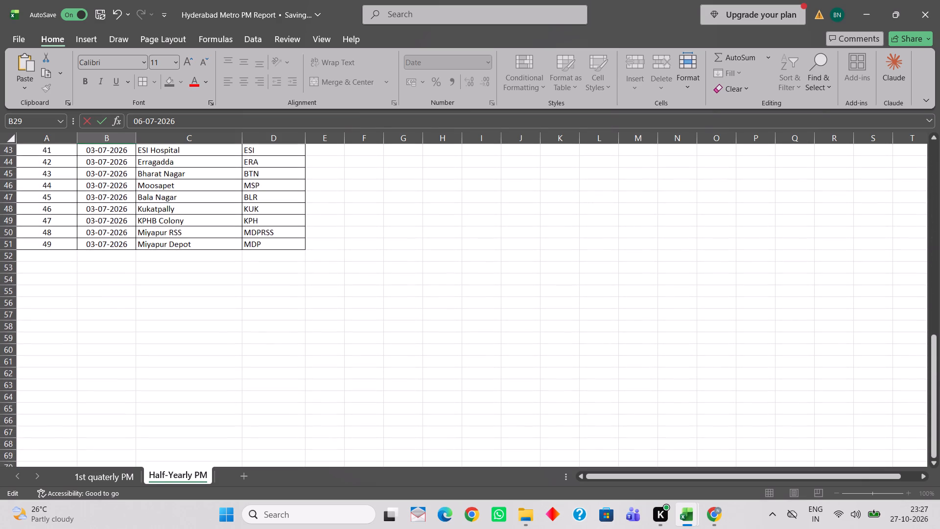
{"action": "scroll", "coordinate": [191, 170], "scroll_direction": "down", "scroll_amount": 3}
{"action": "scroll", "coordinate": [191, 170], "scroll_direction": "up", "scroll_amount": 2}
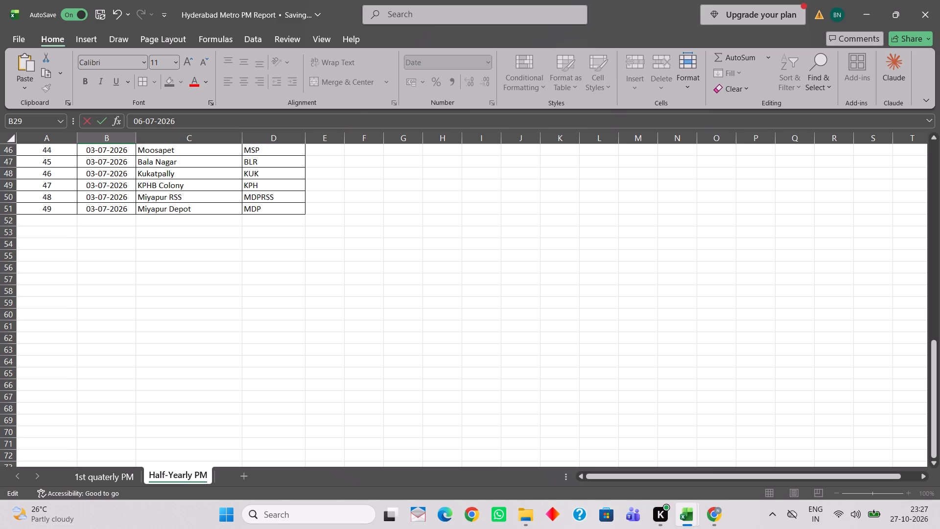
{"action": "scroll", "coordinate": [228, 204], "scroll_direction": "up", "scroll_amount": 3}
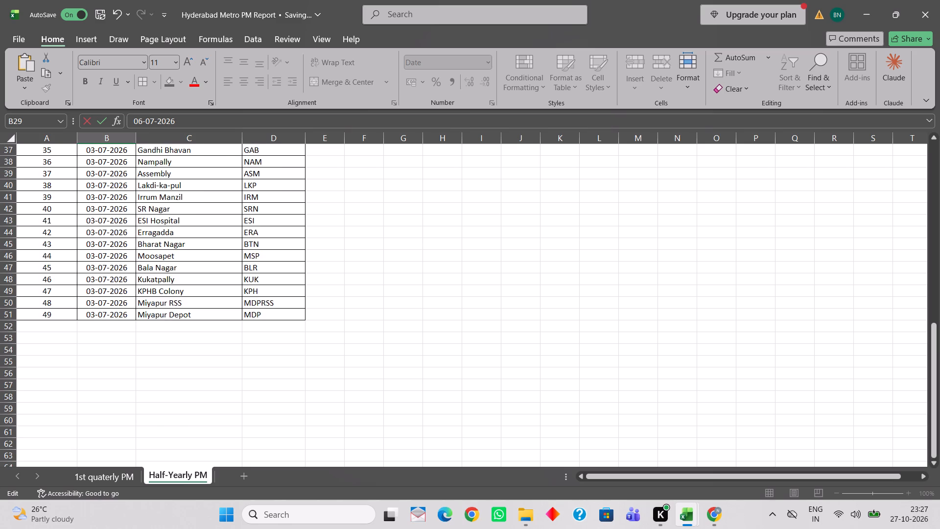
{"action": "scroll", "coordinate": [228, 204], "scroll_direction": "up", "scroll_amount": 12}
{"action": "scroll", "coordinate": [228, 204], "scroll_direction": "down", "scroll_amount": 1}
{"action": "scroll", "coordinate": [228, 204], "scroll_direction": "up", "scroll_amount": 10}
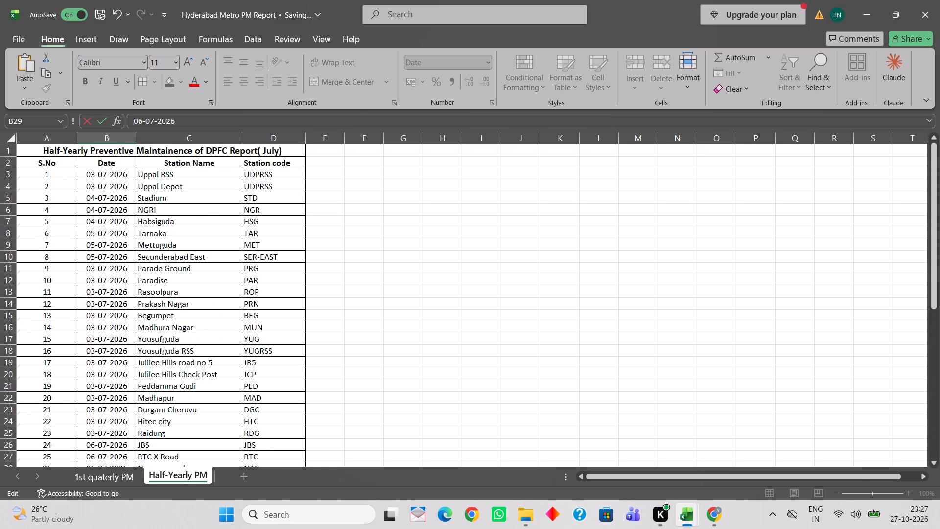
{"action": "scroll", "coordinate": [228, 204], "scroll_direction": "up", "scroll_amount": 2}
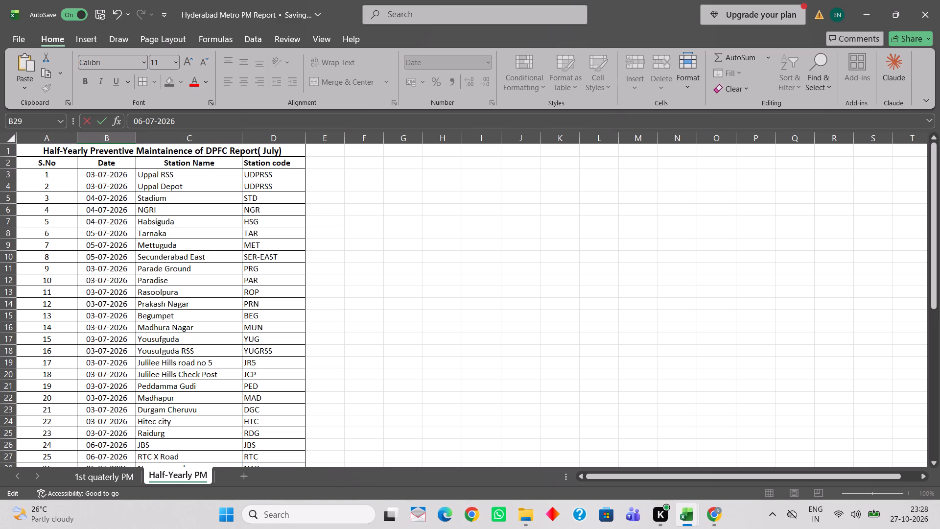
Check the station codes of the first stations in the list, from Uppal RSS to Secunderabad East.
{"action": "left_click", "coordinate": [267, 176]}
{"action": "left_click", "coordinate": [263, 182]}
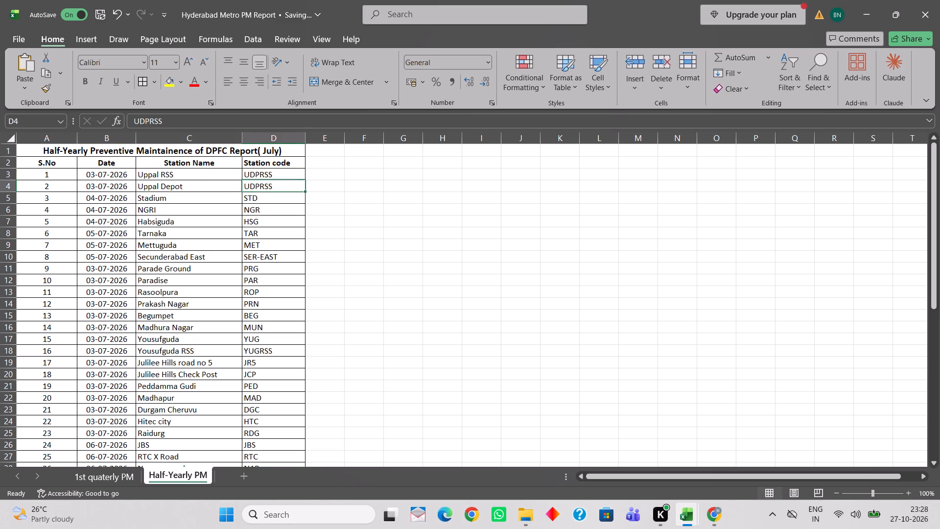
{"action": "left_click", "coordinate": [264, 172]}
{"action": "left_click", "coordinate": [257, 186]}
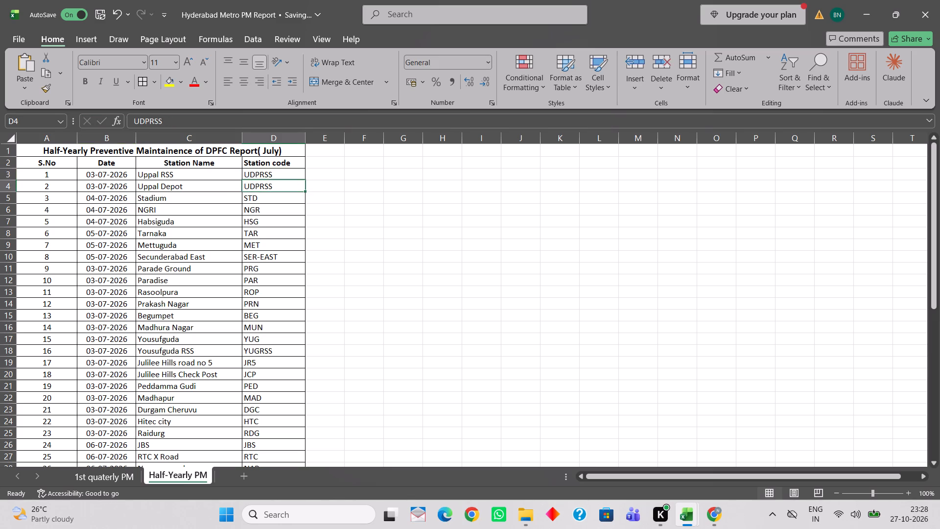
{"action": "left_click", "coordinate": [271, 199]}
{"action": "left_click", "coordinate": [262, 209]}
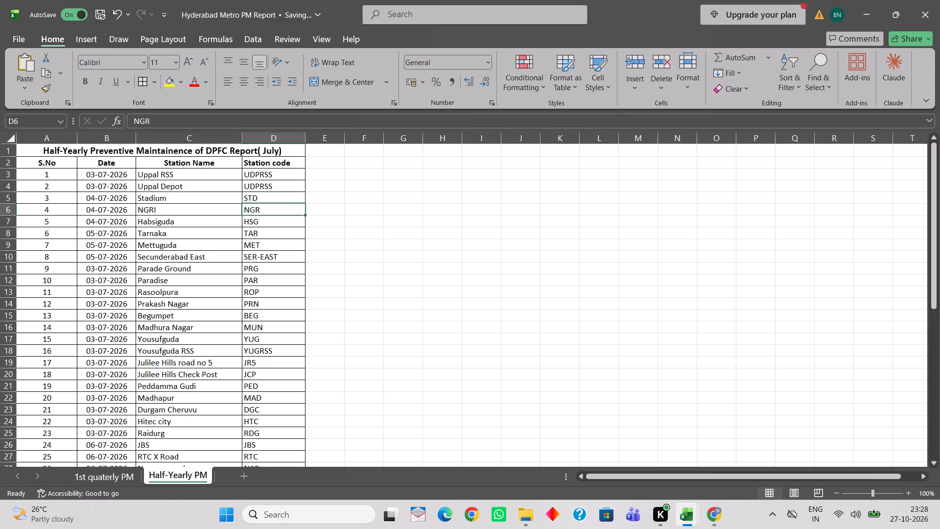
{"action": "left_click", "coordinate": [258, 220]}
{"action": "left_click", "coordinate": [257, 235]}
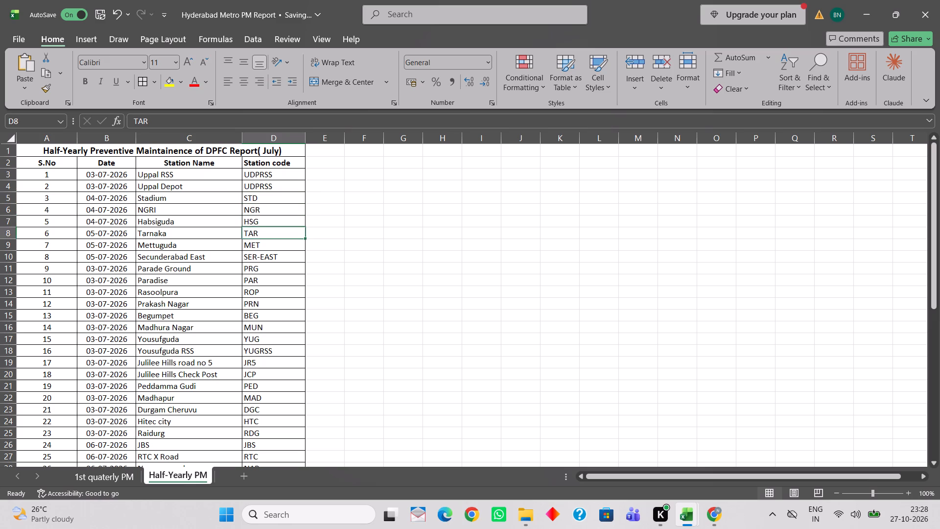
{"action": "left_click", "coordinate": [257, 245]}
{"action": "left_click", "coordinate": [255, 255]}
{"action": "left_click", "coordinate": [258, 245]}
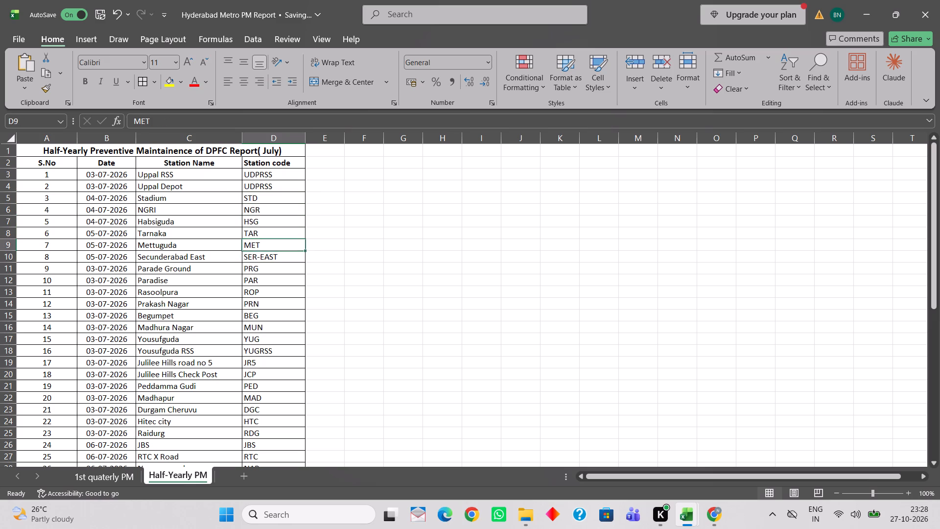
{"action": "left_click", "coordinate": [265, 232]}
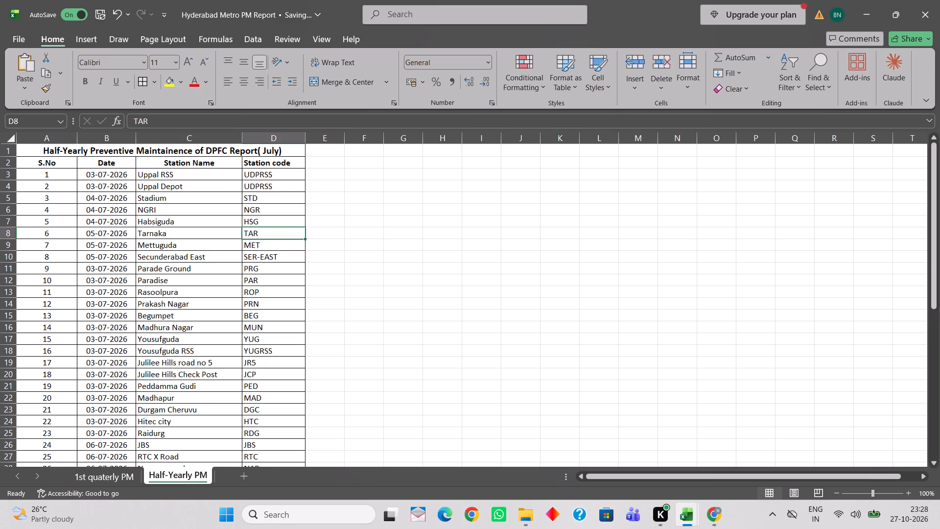
{"action": "left_click", "coordinate": [264, 221]}
{"action": "left_click", "coordinate": [265, 209]}
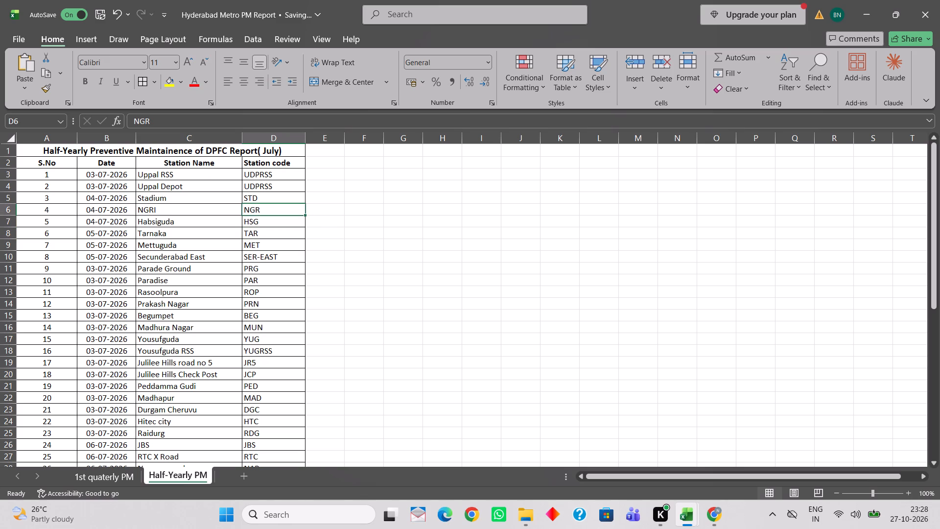
{"action": "left_click", "coordinate": [270, 197]}
{"action": "left_click", "coordinate": [274, 186]}
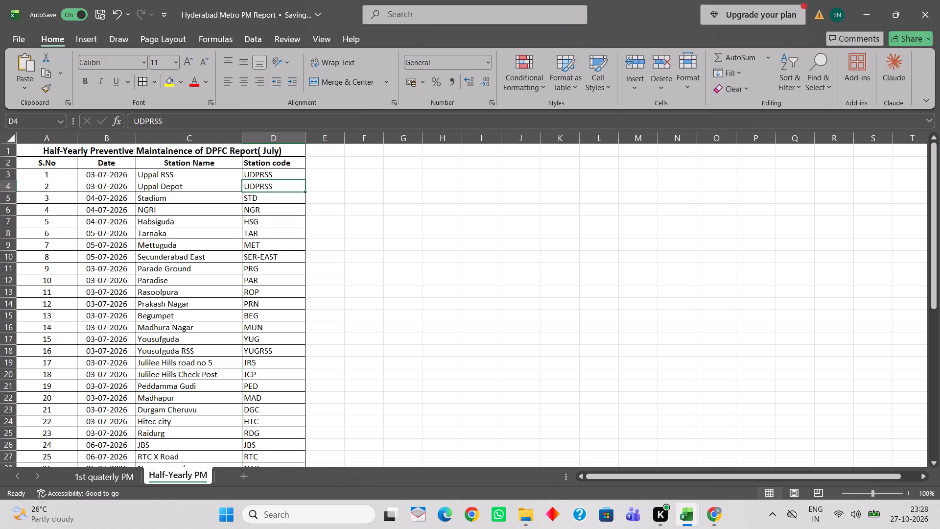
{"action": "left_click", "coordinate": [271, 177]}
{"action": "left_click", "coordinate": [268, 188]}
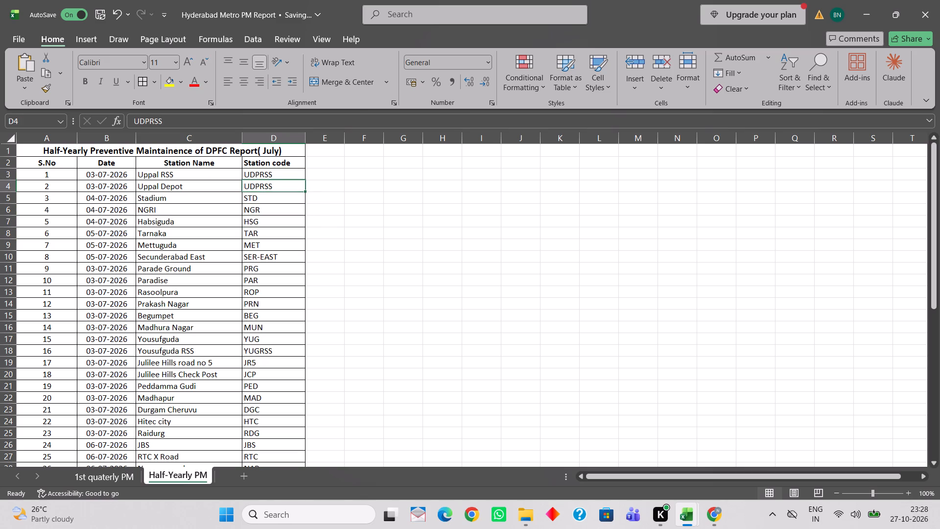
{"action": "left_click", "coordinate": [261, 198]}
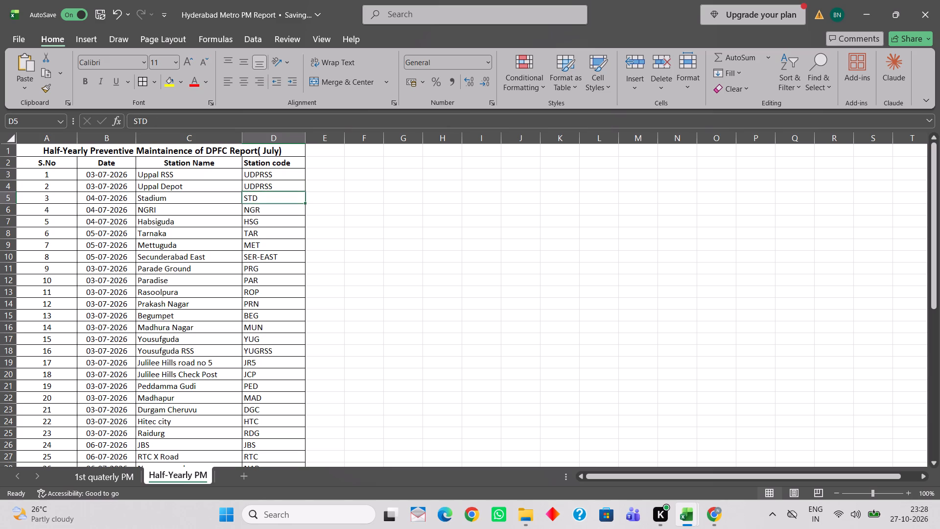
{"action": "left_click", "coordinate": [264, 186]}
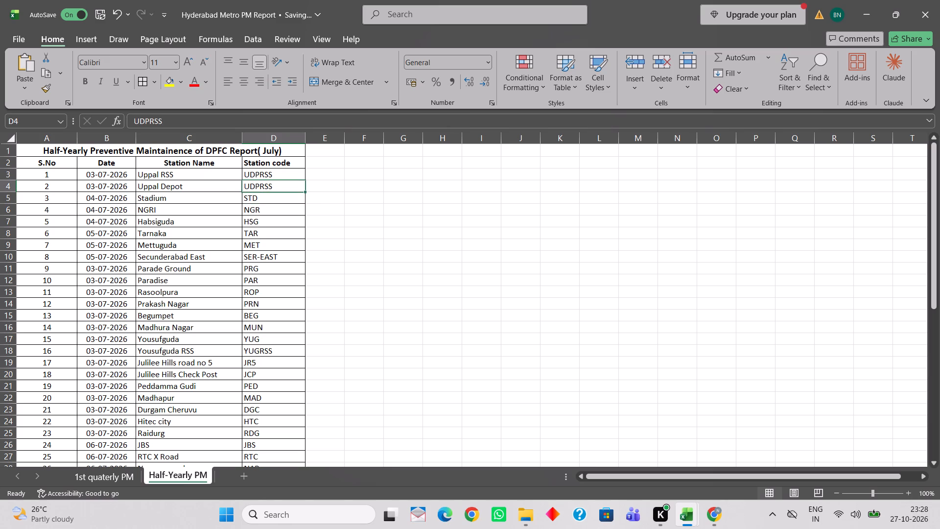
{"action": "left_click", "coordinate": [264, 174]}
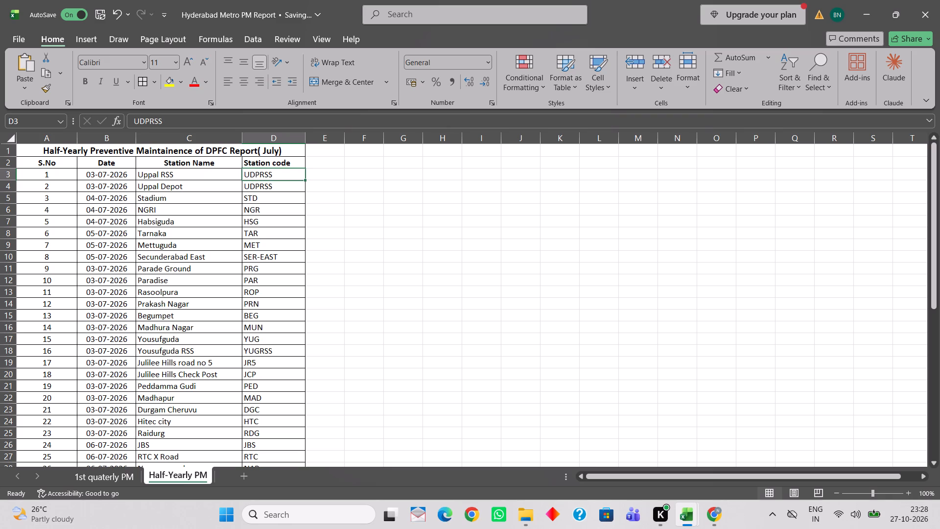
{"action": "left_click", "coordinate": [265, 188]}
{"action": "left_click", "coordinate": [261, 196]}
{"action": "left_click", "coordinate": [261, 210]}
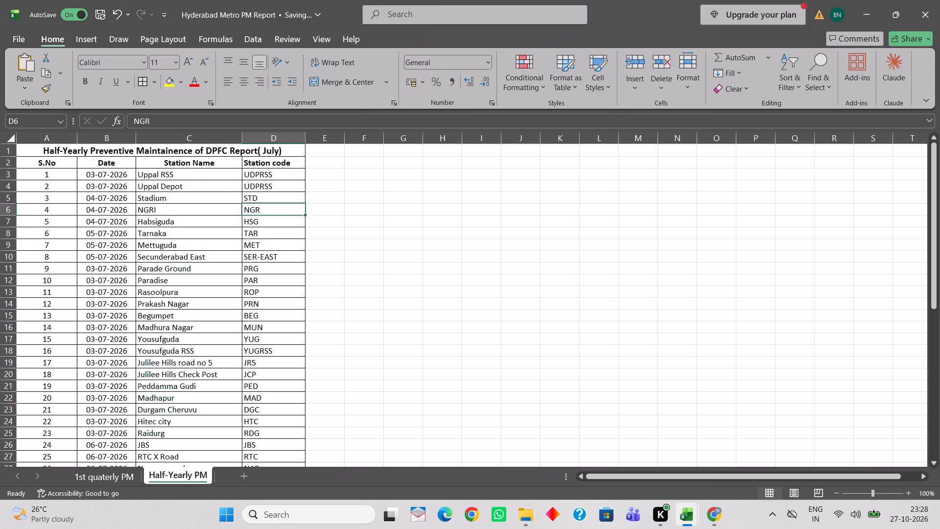
{"action": "left_click", "coordinate": [262, 223]}
{"action": "left_click", "coordinate": [263, 226]}
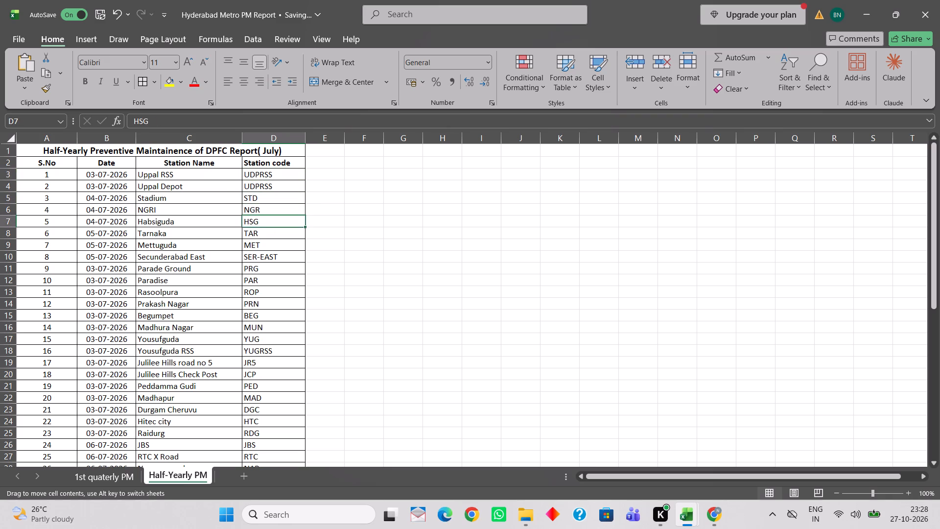
{"action": "left_click", "coordinate": [265, 236]}
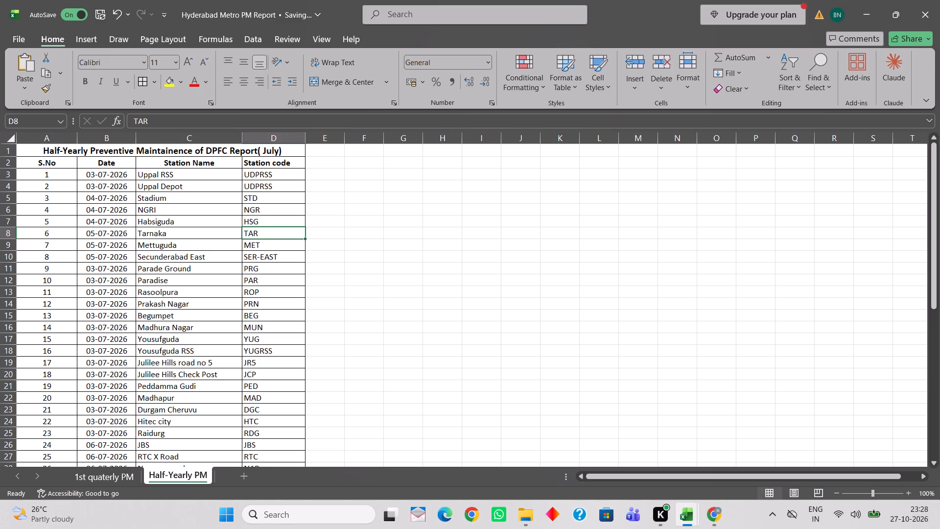
Check the station names at the start of the list, from Uppal RSS to Tarnaka.
{"action": "left_click", "coordinate": [187, 174]}
{"action": "left_click", "coordinate": [186, 184]}
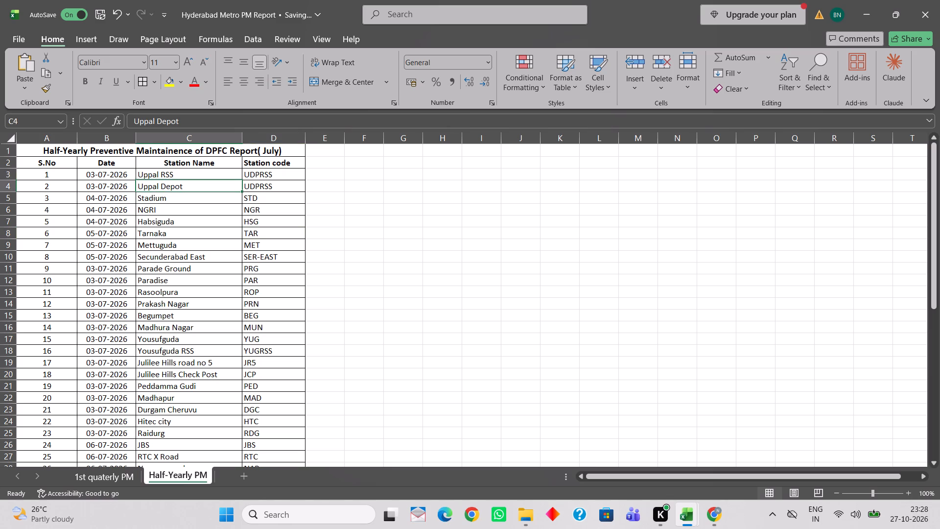
{"action": "left_click", "coordinate": [182, 195]}
{"action": "left_click", "coordinate": [184, 213]}
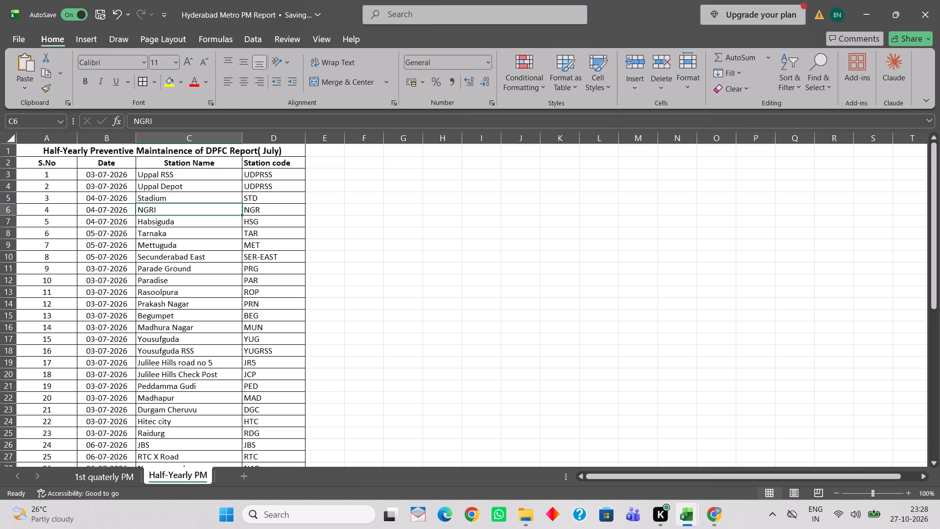
{"action": "left_click", "coordinate": [187, 223]}
{"action": "left_click", "coordinate": [190, 234]}
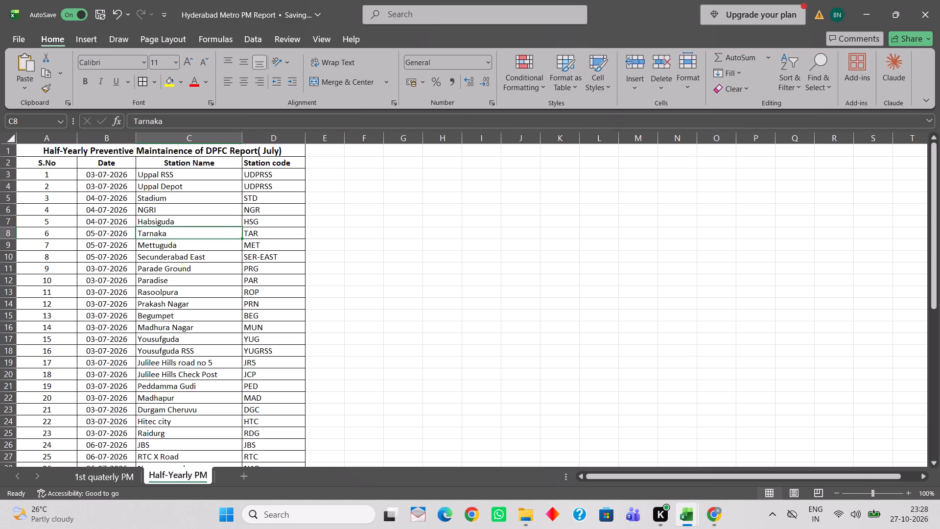
Check the station names from Mettuguda to Parade Ground and look over the remaining entries of the half-yearly list.
{"action": "left_click", "coordinate": [192, 245]}
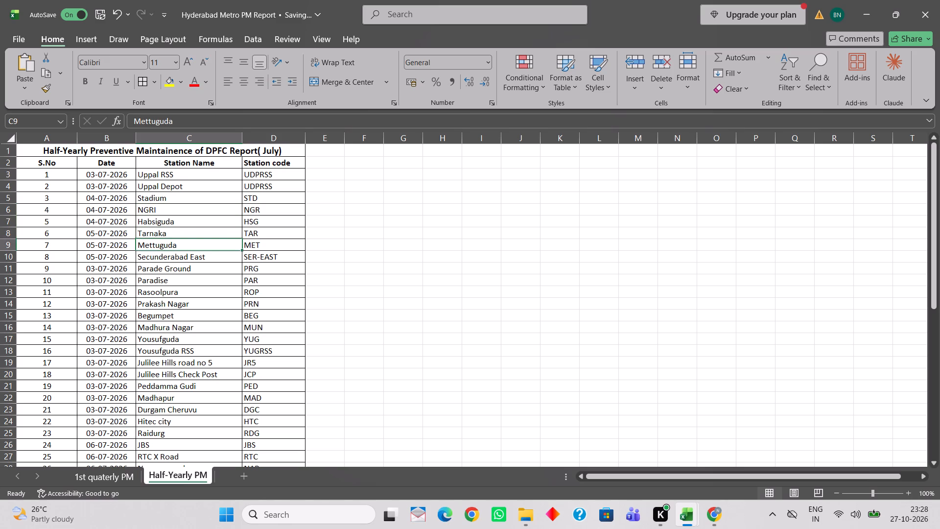
{"action": "left_click", "coordinate": [197, 259]}
{"action": "left_click", "coordinate": [197, 267]}
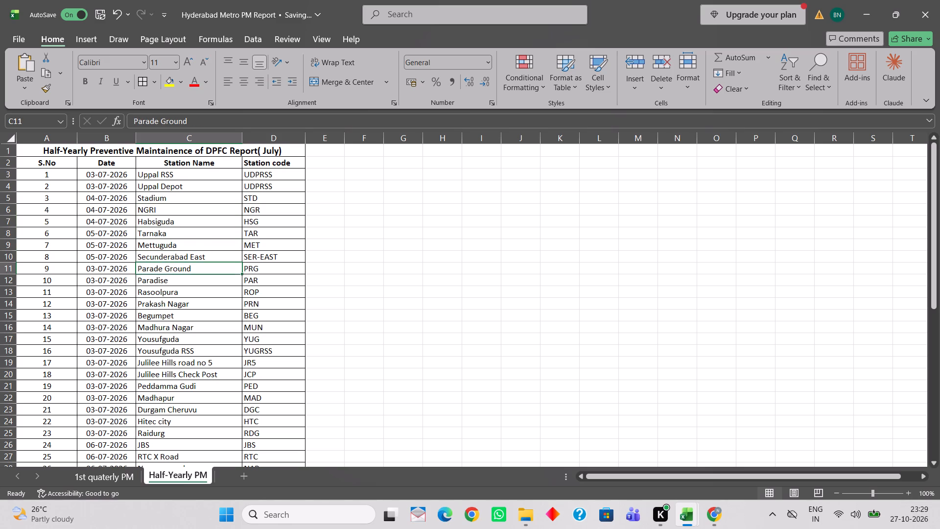
{"action": "scroll", "coordinate": [186, 250], "scroll_direction": "down", "scroll_amount": 1}
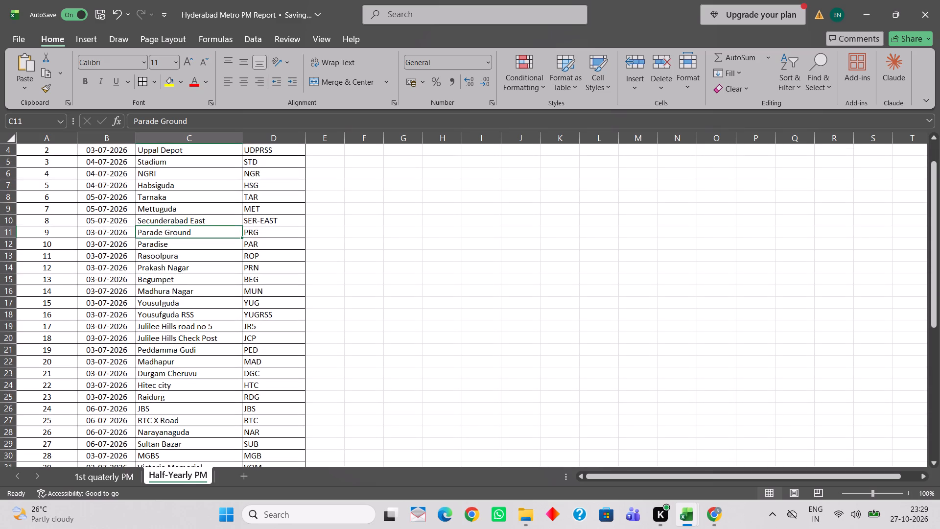
{"action": "scroll", "coordinate": [186, 250], "scroll_direction": "down", "scroll_amount": 1}
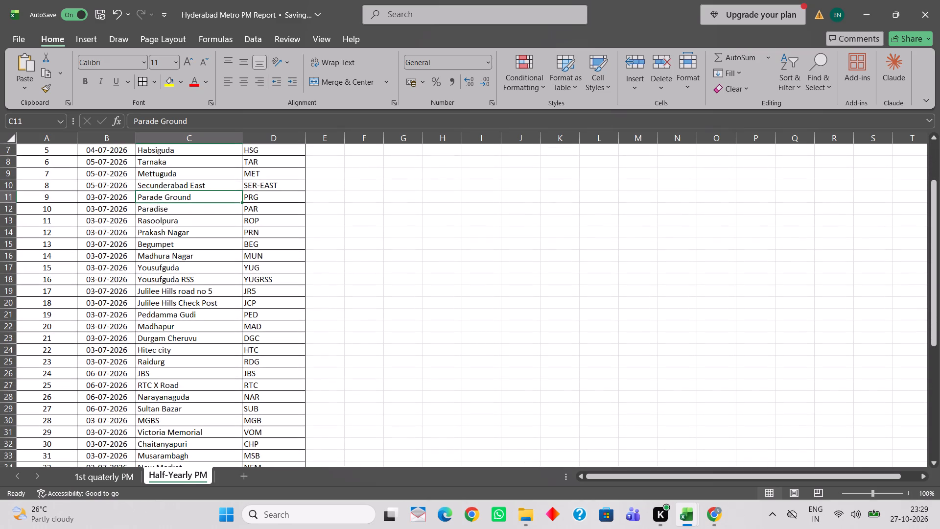
{"action": "scroll", "coordinate": [186, 250], "scroll_direction": "down", "scroll_amount": 3}
{"action": "scroll", "coordinate": [186, 250], "scroll_direction": "up", "scroll_amount": 5}
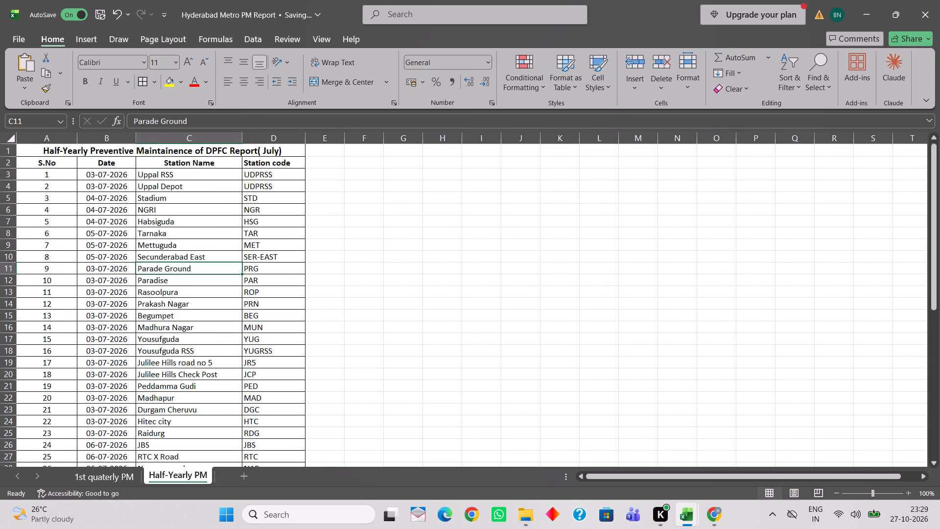
{"action": "scroll", "coordinate": [186, 250], "scroll_direction": "up", "scroll_amount": 7}
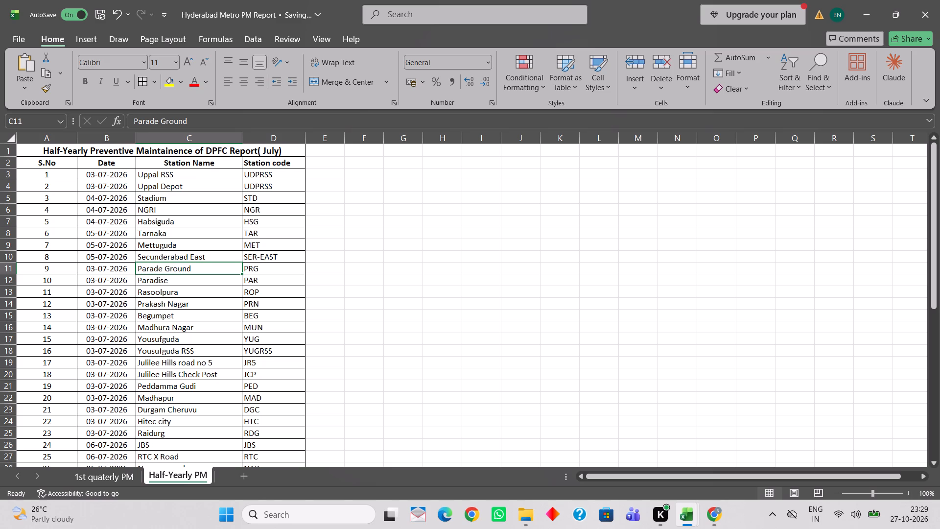
{"action": "scroll", "coordinate": [186, 250], "scroll_direction": "up", "scroll_amount": 14}
{"action": "scroll", "coordinate": [192, 227], "scroll_direction": "down", "scroll_amount": 7}
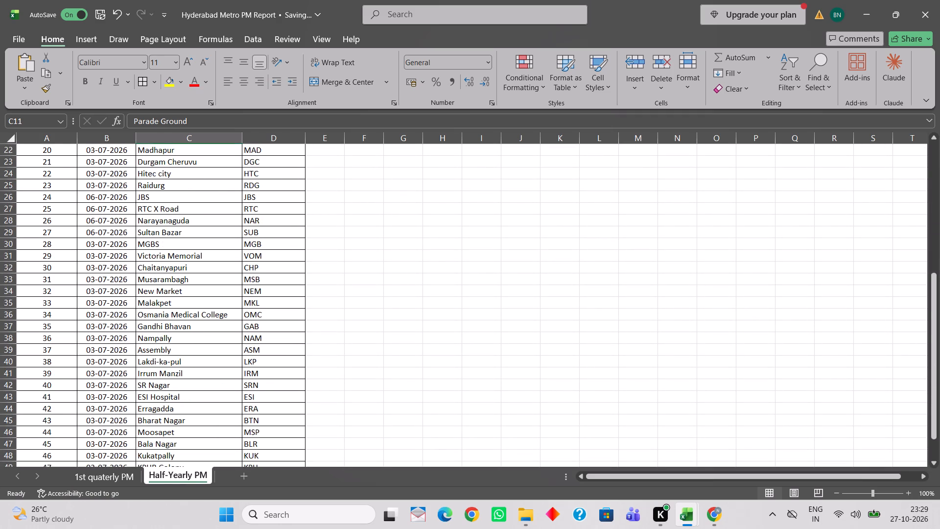
{"action": "scroll", "coordinate": [192, 227], "scroll_direction": "down", "scroll_amount": 3}
{"action": "scroll", "coordinate": [192, 227], "scroll_direction": "up", "scroll_amount": 10}
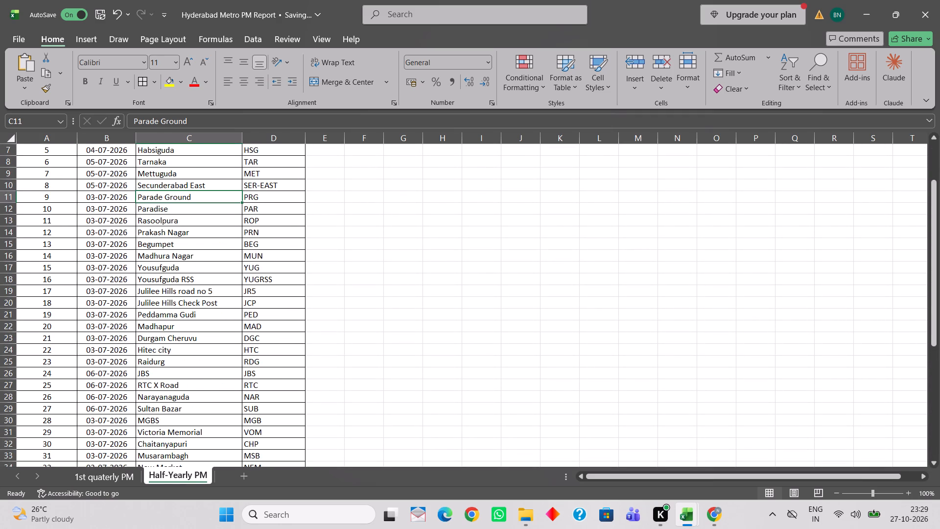
{"action": "scroll", "coordinate": [192, 227], "scroll_direction": "up", "scroll_amount": 7}
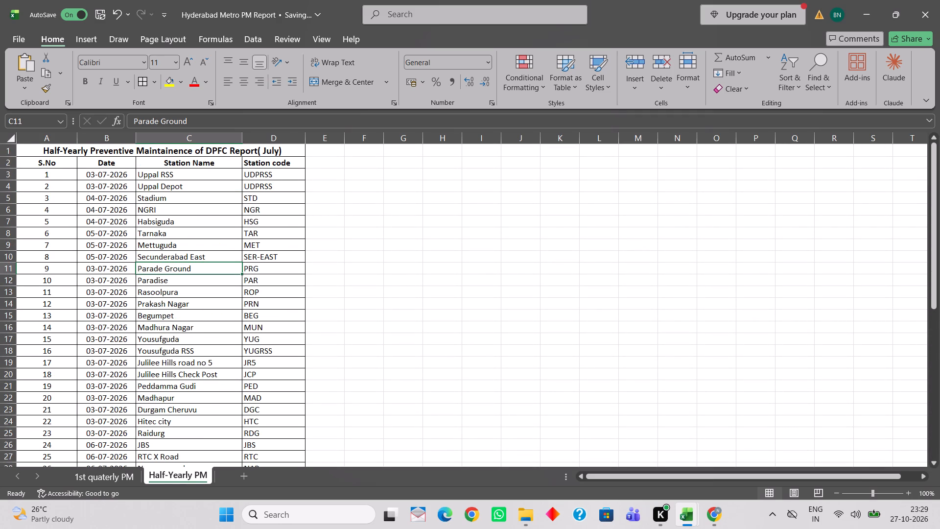
Recheck the station names at the start of the list, from Uppal RSS to Paradise.
{"action": "left_click", "coordinate": [202, 212]}
{"action": "left_click", "coordinate": [205, 200]}
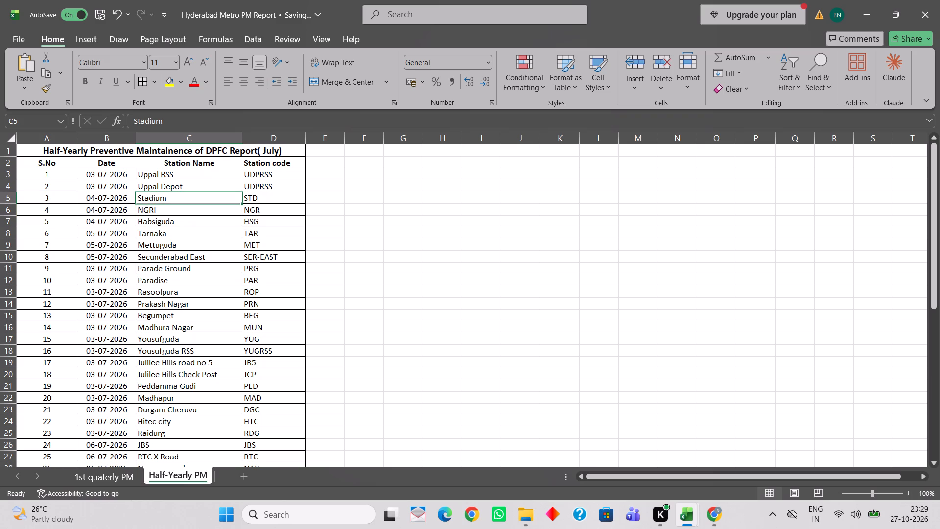
{"action": "left_click", "coordinate": [203, 188]}
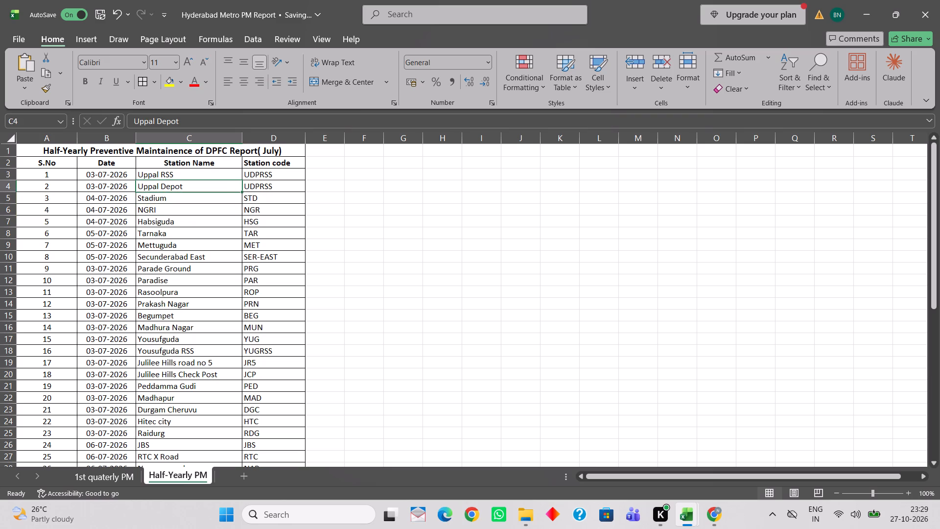
{"action": "left_click", "coordinate": [201, 168]}
{"action": "left_click", "coordinate": [197, 177]}
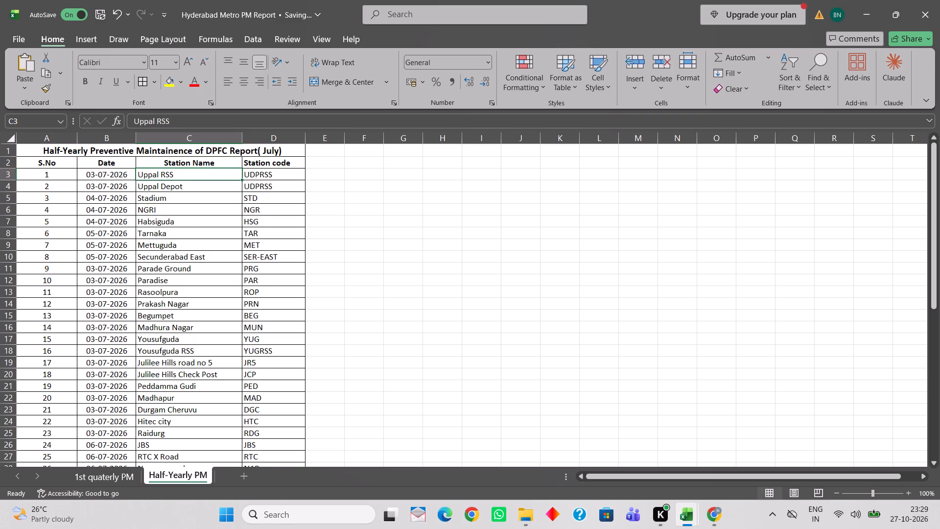
{"action": "left_click", "coordinate": [205, 183]}
{"action": "left_click", "coordinate": [209, 200]}
{"action": "left_click", "coordinate": [208, 212]}
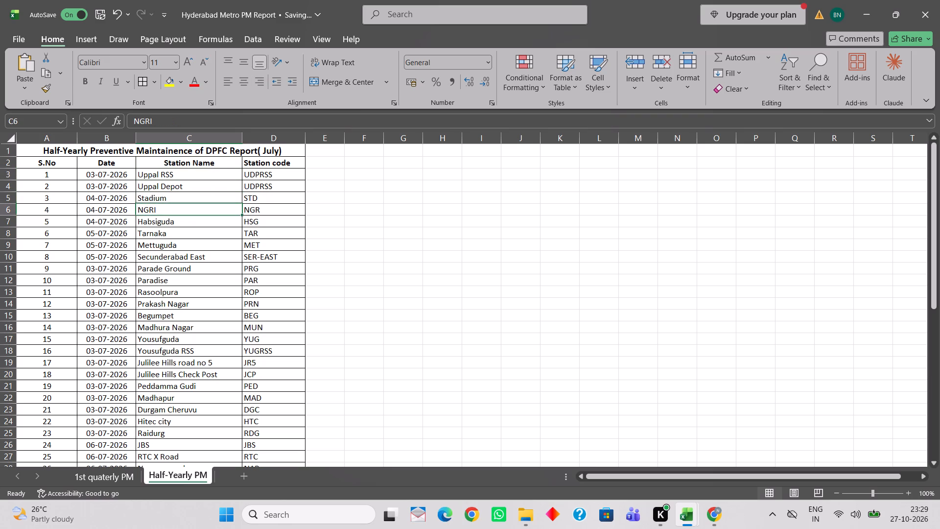
{"action": "left_click", "coordinate": [209, 222]}
{"action": "left_click", "coordinate": [212, 233]}
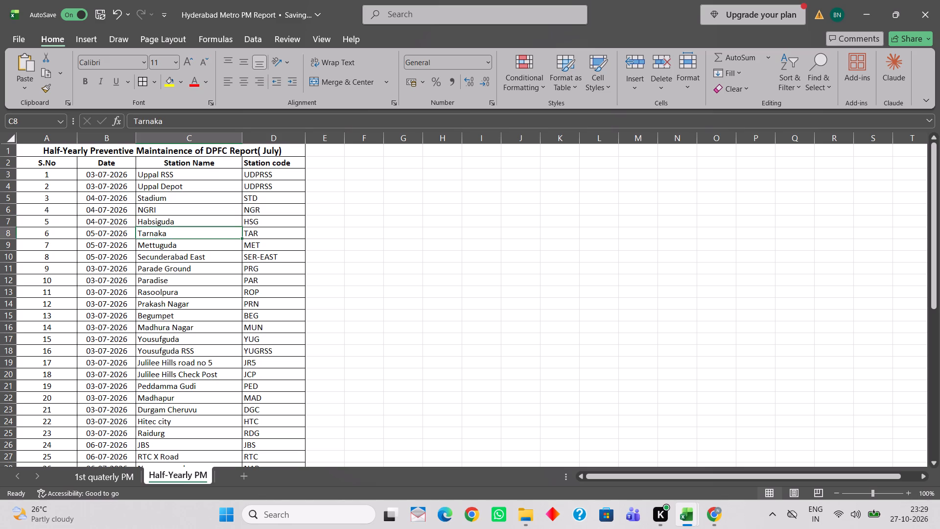
{"action": "left_click", "coordinate": [215, 244]}
{"action": "left_click", "coordinate": [218, 254]}
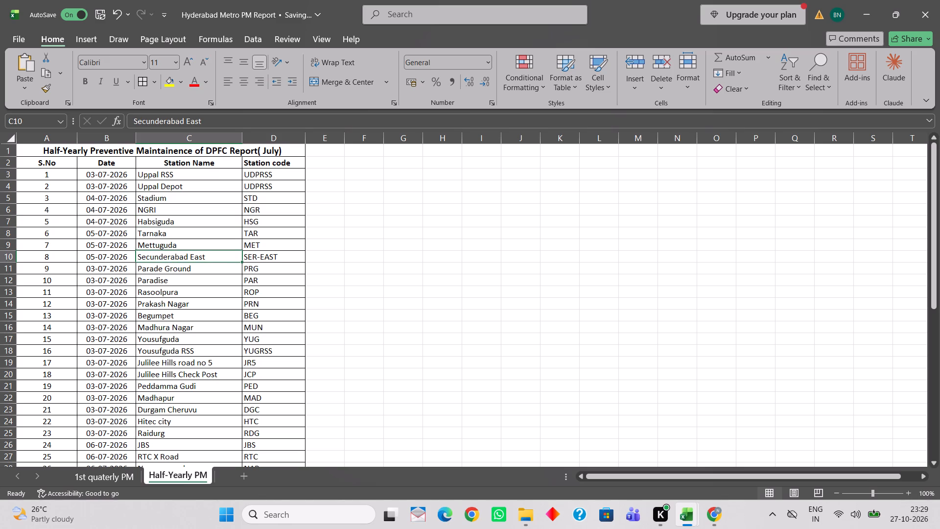
{"action": "left_click", "coordinate": [219, 267]}
{"action": "left_click", "coordinate": [221, 282]}
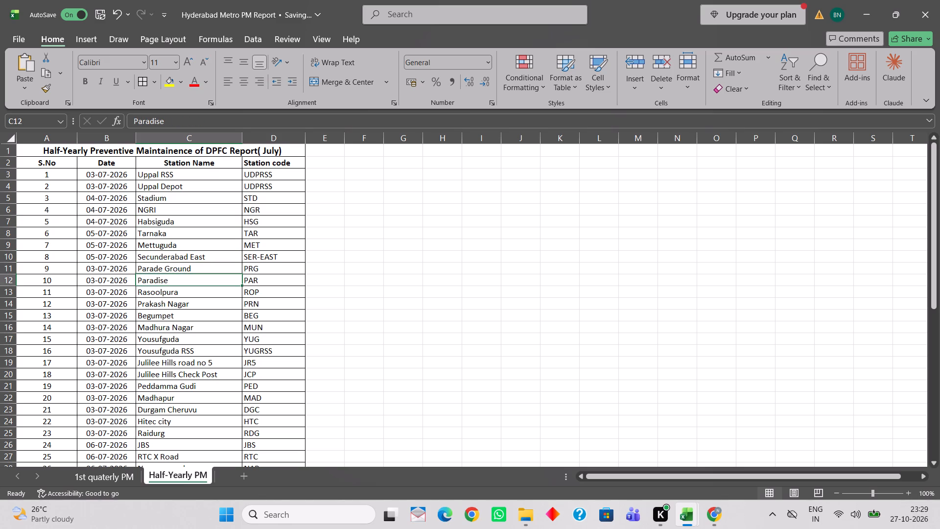
Go through the station names one by one, from Uppal RSS to Durgam Cheruvu.
{"action": "left_click", "coordinate": [202, 177]}
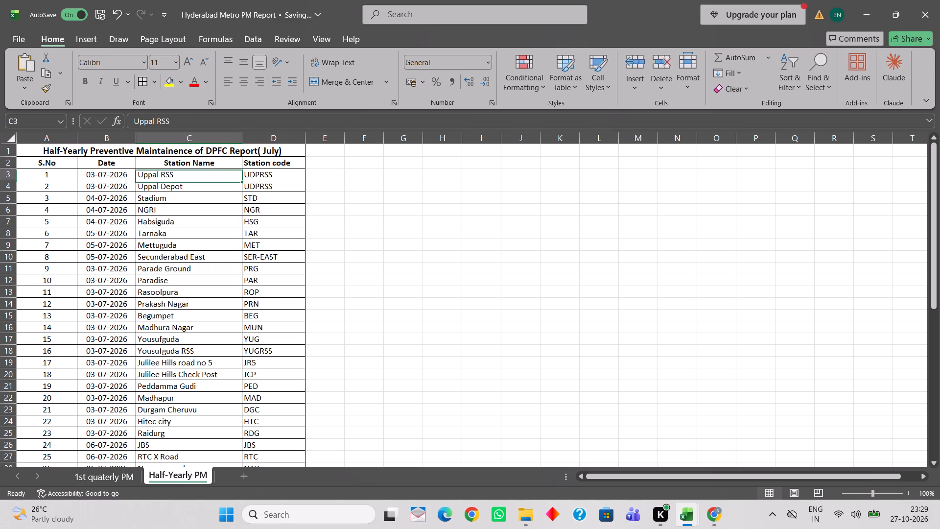
{"action": "left_click", "coordinate": [201, 185]}
{"action": "left_click", "coordinate": [200, 204]}
{"action": "left_click", "coordinate": [202, 200]}
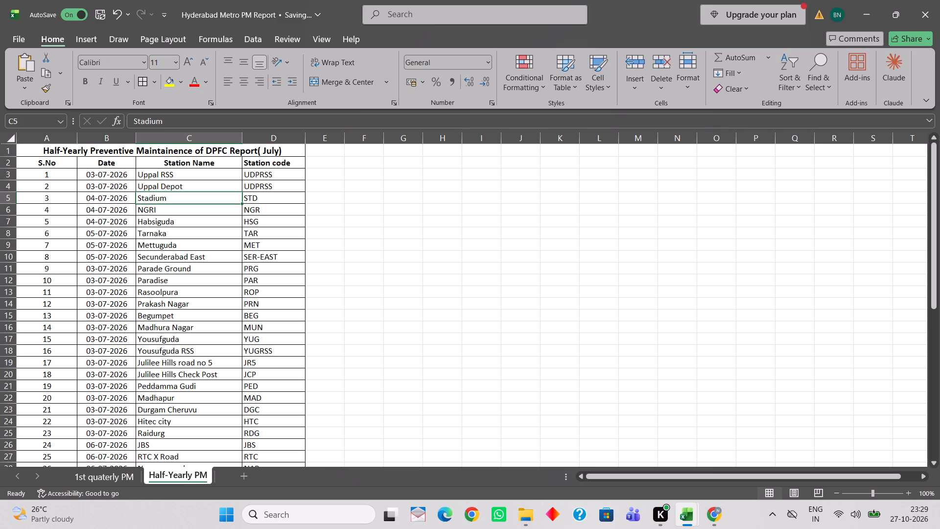
{"action": "left_click", "coordinate": [202, 212]}
{"action": "left_click", "coordinate": [204, 223]}
{"action": "left_click", "coordinate": [205, 235]}
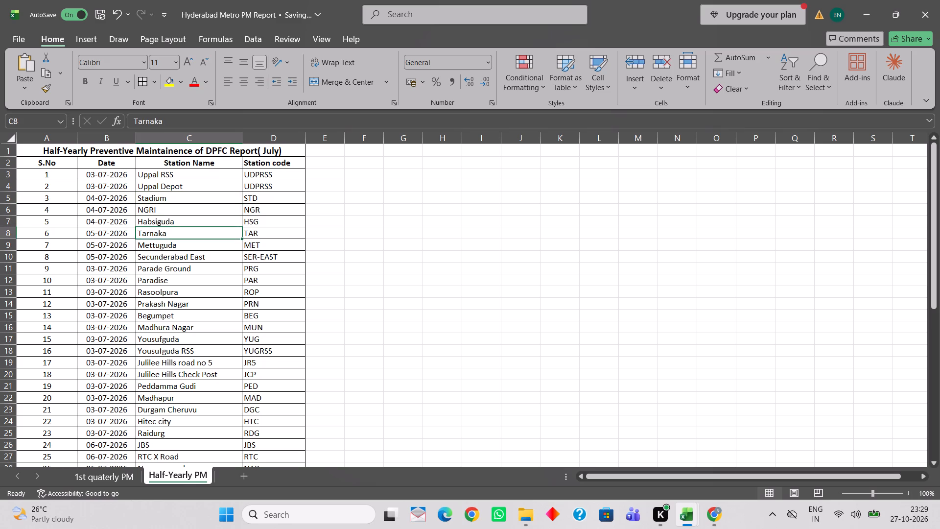
{"action": "left_click", "coordinate": [209, 246]}
{"action": "left_click", "coordinate": [210, 253]}
{"action": "left_click", "coordinate": [211, 264]}
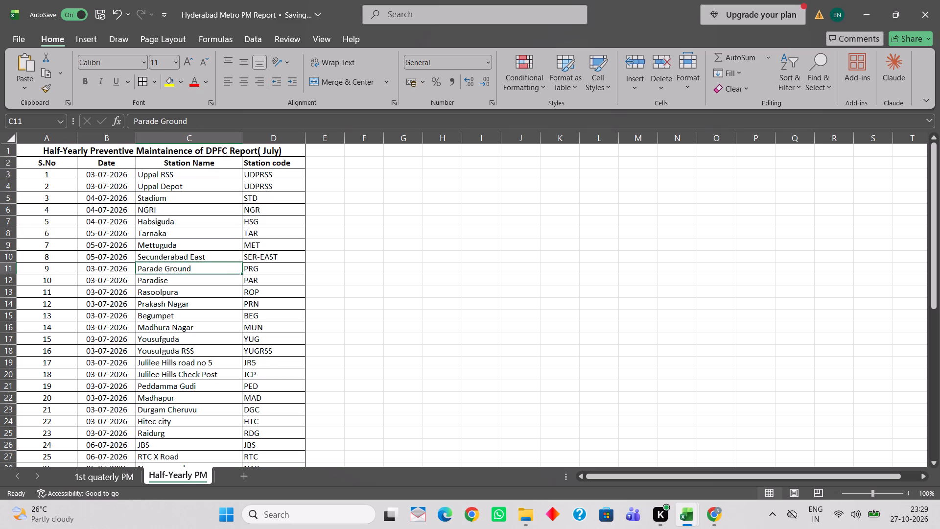
{"action": "left_click", "coordinate": [212, 278]}
{"action": "left_click", "coordinate": [217, 289]}
{"action": "left_click", "coordinate": [217, 301]}
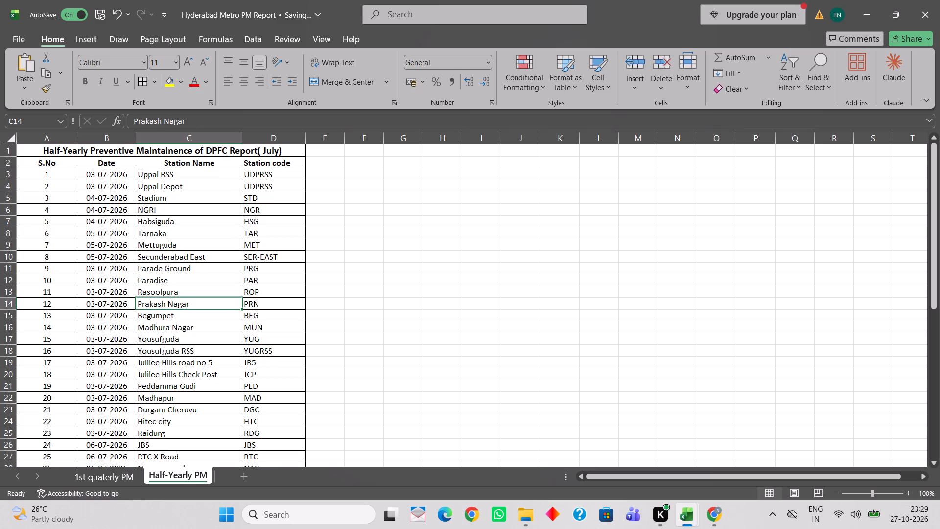
{"action": "left_click", "coordinate": [215, 317]}
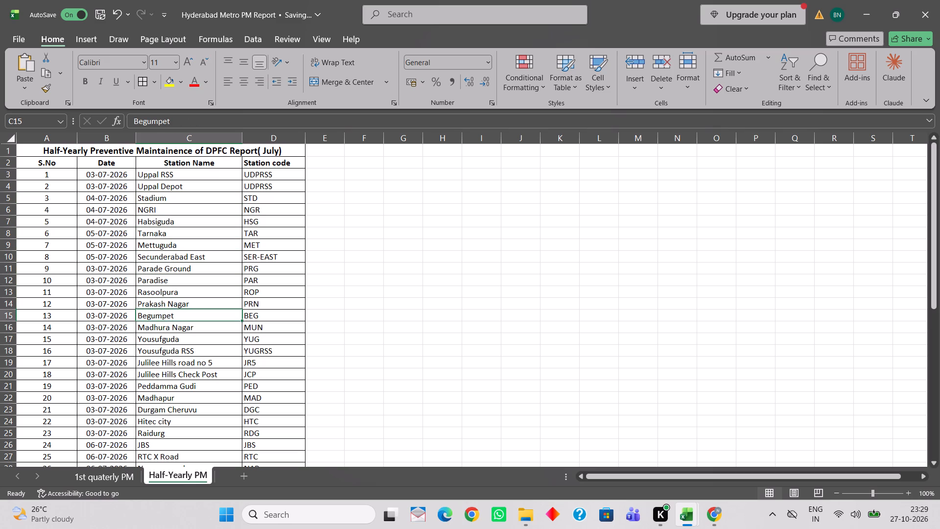
{"action": "left_click", "coordinate": [227, 330]}
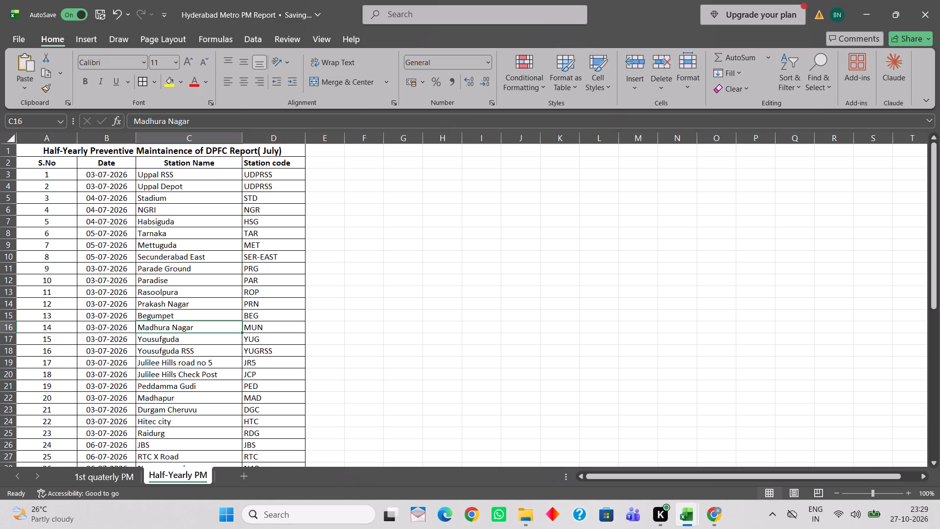
{"action": "left_click", "coordinate": [227, 338]}
{"action": "left_click", "coordinate": [228, 350]}
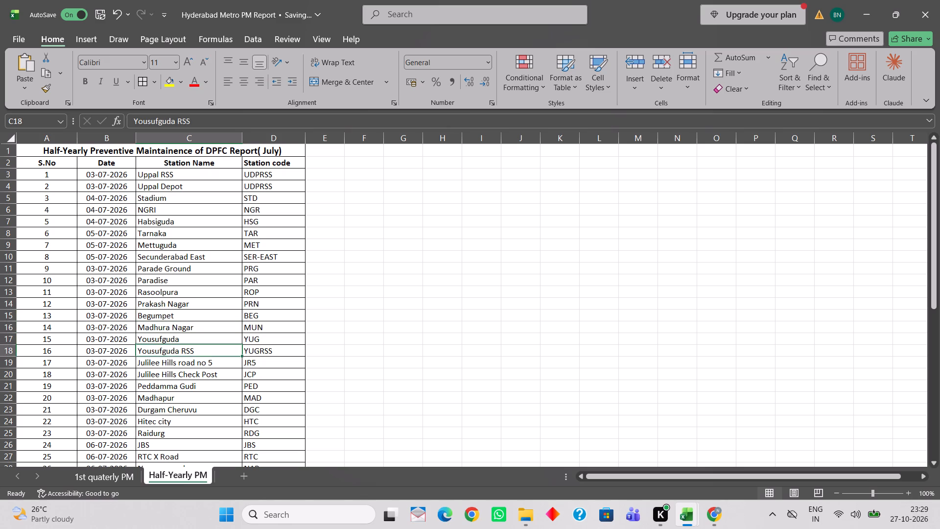
{"action": "left_click", "coordinate": [229, 360]}
{"action": "left_click", "coordinate": [229, 377]}
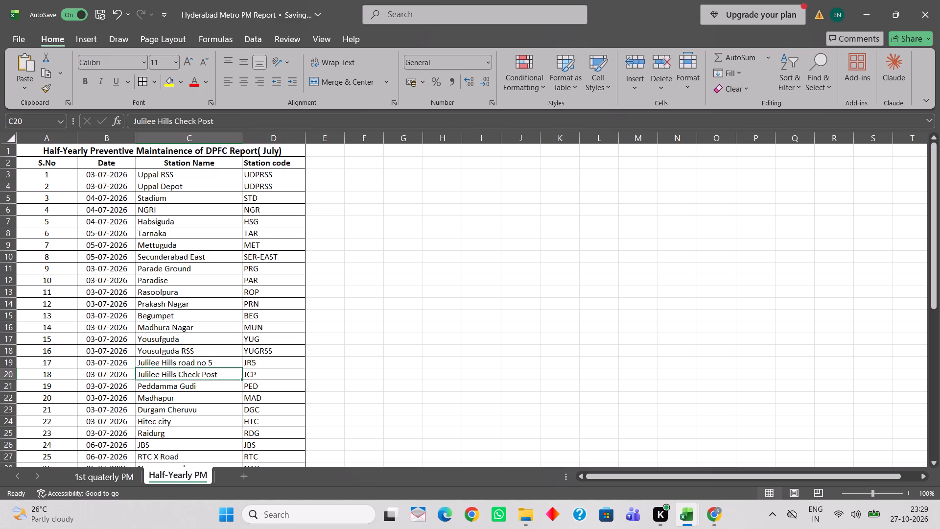
{"action": "left_click", "coordinate": [229, 385]}
{"action": "left_click", "coordinate": [227, 394]}
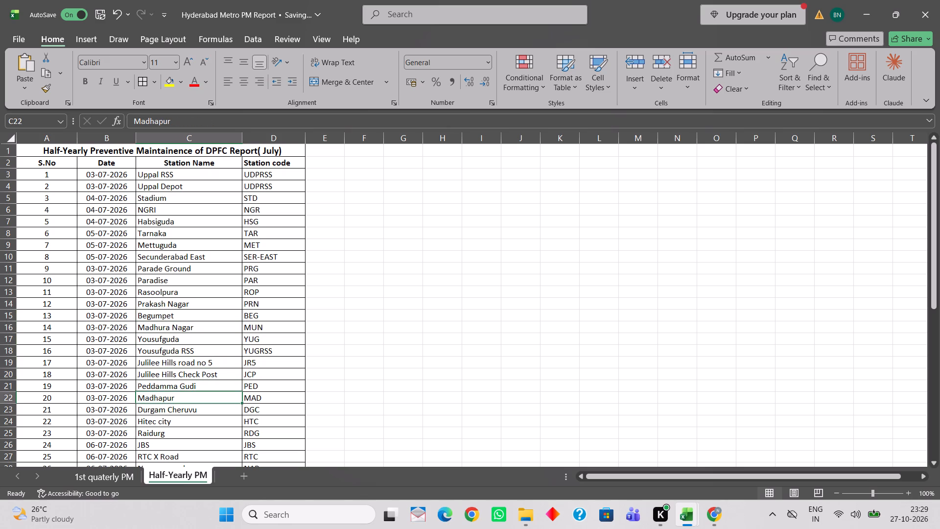
{"action": "left_click", "coordinate": [227, 410]}
{"action": "scroll", "coordinate": [198, 310], "scroll_direction": "up", "scroll_amount": 5}
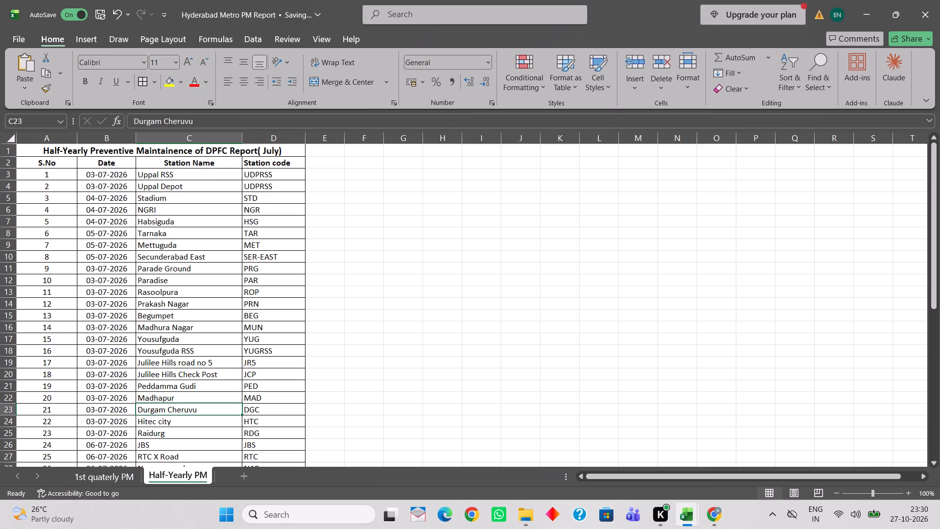
{"action": "scroll", "coordinate": [205, 303], "scroll_direction": "up", "scroll_amount": 3}
{"action": "scroll", "coordinate": [205, 303], "scroll_direction": "down", "scroll_amount": 1}
{"action": "scroll", "coordinate": [205, 303], "scroll_direction": "up", "scroll_amount": 2}
Recheck the station codes of the first eight stations, from Uppal RSS to Secunderabad East.
{"action": "left_click", "coordinate": [191, 177]}
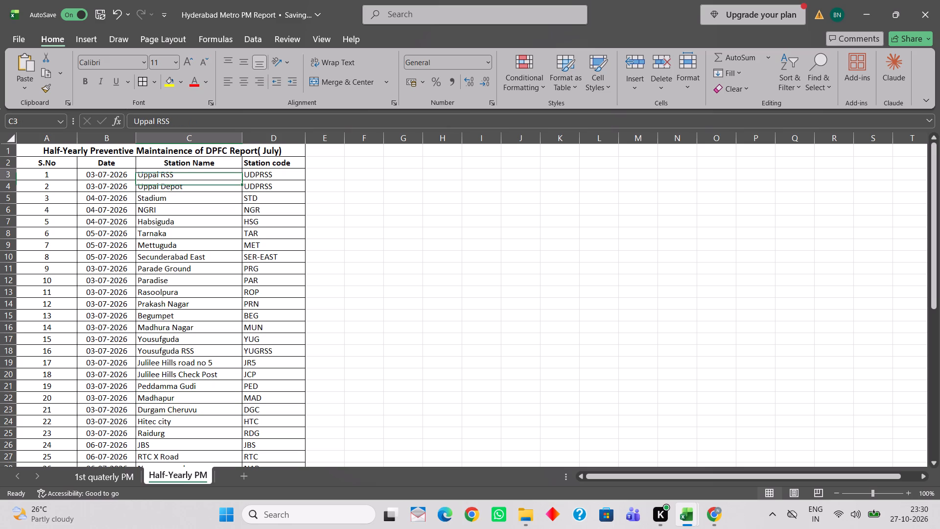
{"action": "left_click", "coordinate": [252, 174]}
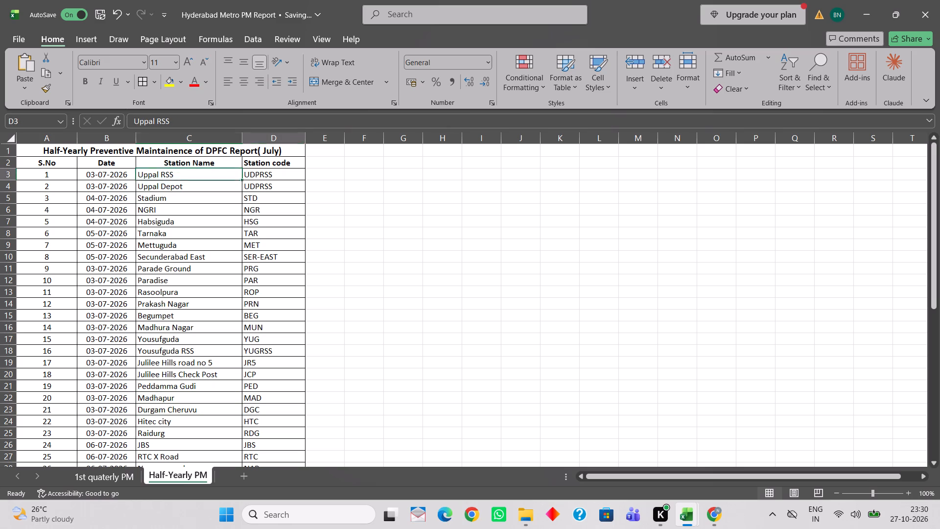
{"action": "left_click", "coordinate": [256, 184]}
{"action": "left_click", "coordinate": [256, 201]}
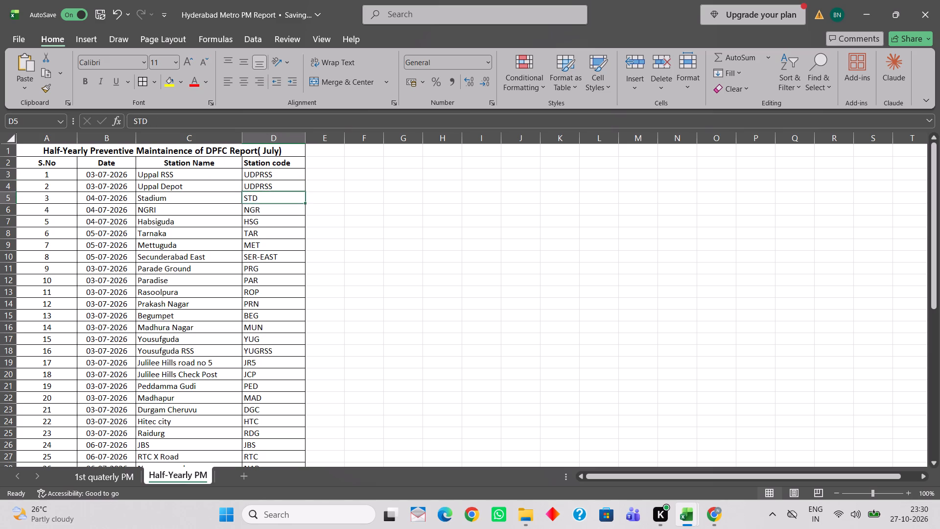
{"action": "left_click", "coordinate": [256, 213]}
{"action": "left_click", "coordinate": [263, 221]}
{"action": "left_click", "coordinate": [258, 234]}
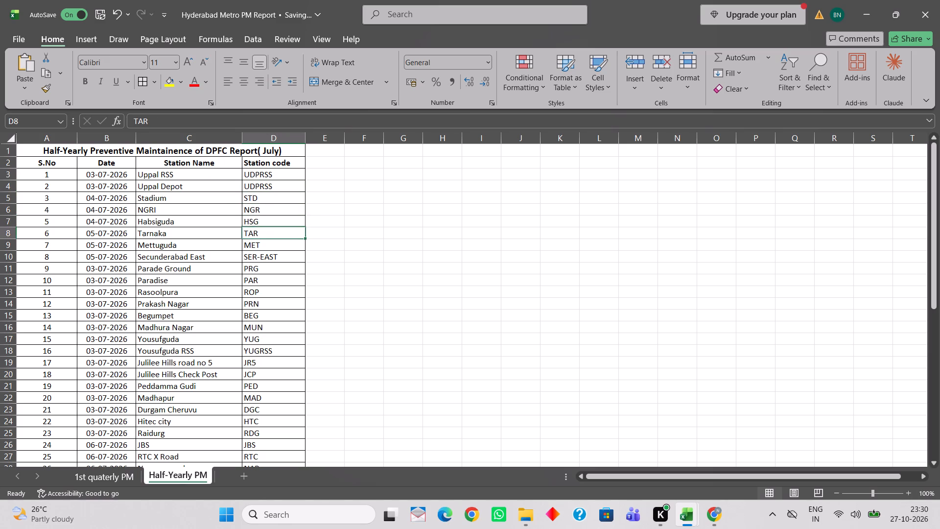
{"action": "left_click", "coordinate": [257, 243]}
{"action": "left_click", "coordinate": [254, 256]}
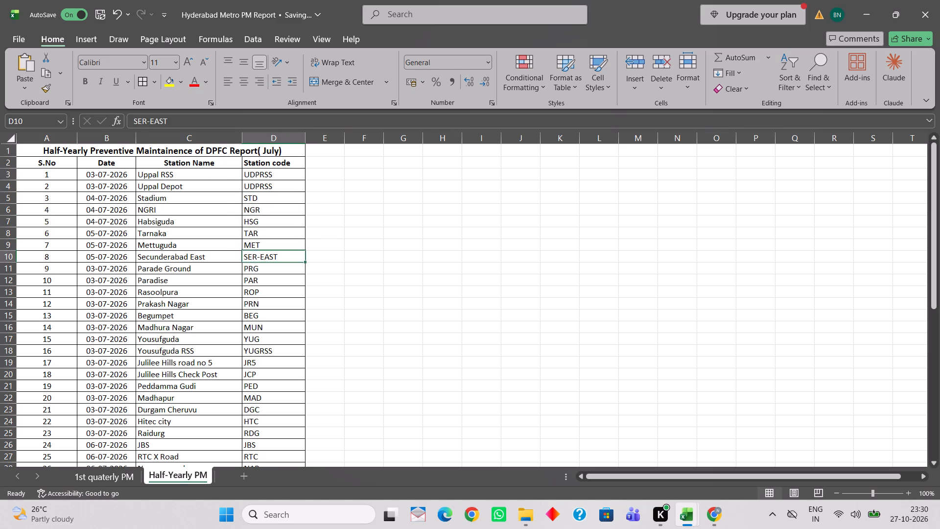
{"action": "left_click", "coordinate": [253, 246]}
{"action": "left_click", "coordinate": [253, 236]}
{"action": "left_click", "coordinate": [253, 224]}
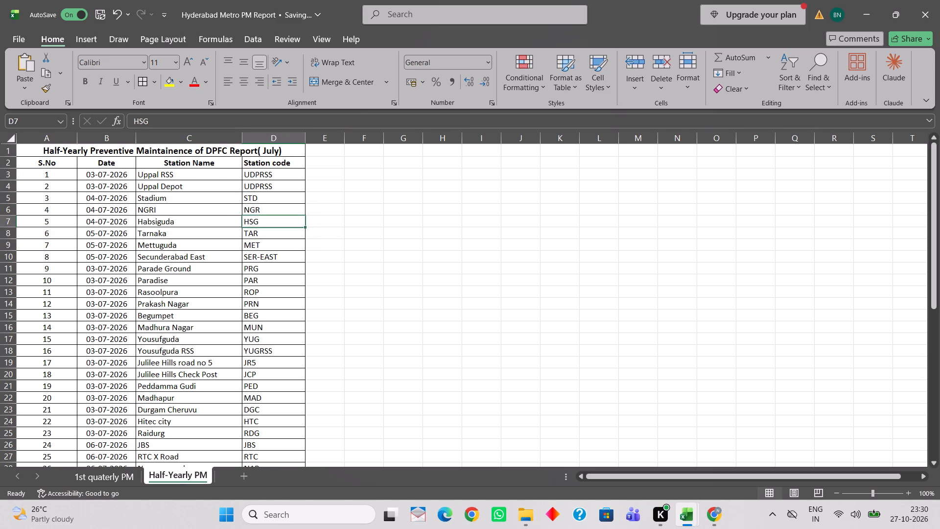
Recheck the station codes from NGRI back up to Uppal RSS and review each entry in the Uppal RSS row.
{"action": "left_click", "coordinate": [250, 207]}
{"action": "left_click", "coordinate": [252, 192]}
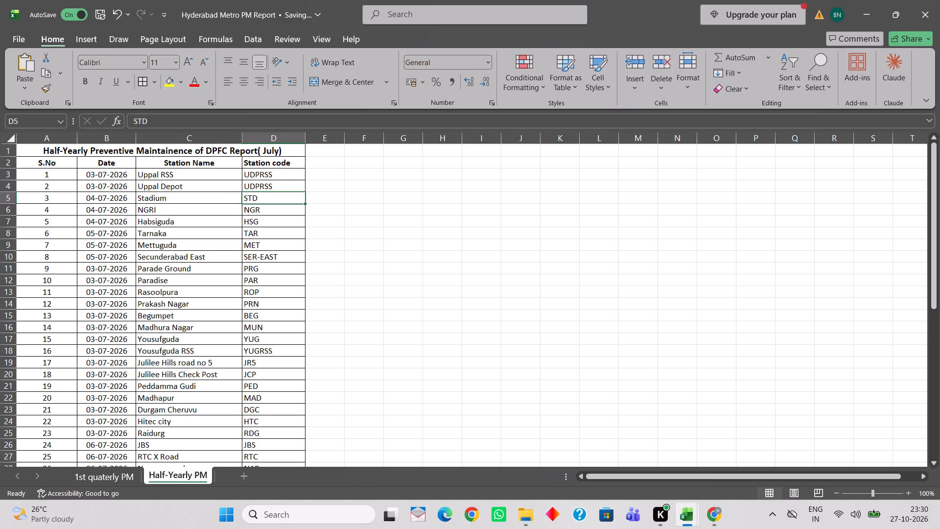
{"action": "left_click", "coordinate": [252, 185]}
{"action": "left_click", "coordinate": [252, 175]}
{"action": "left_click", "coordinate": [215, 174]}
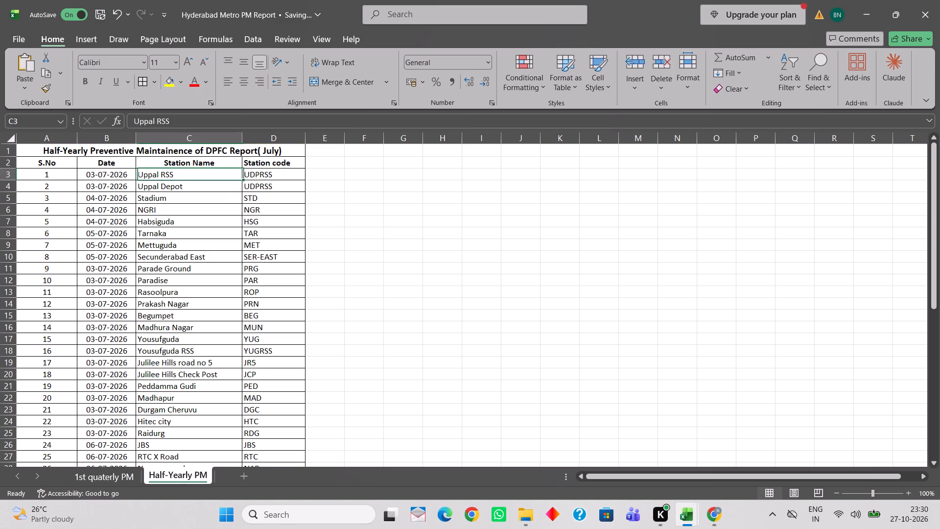
{"action": "left_click", "coordinate": [114, 179]}
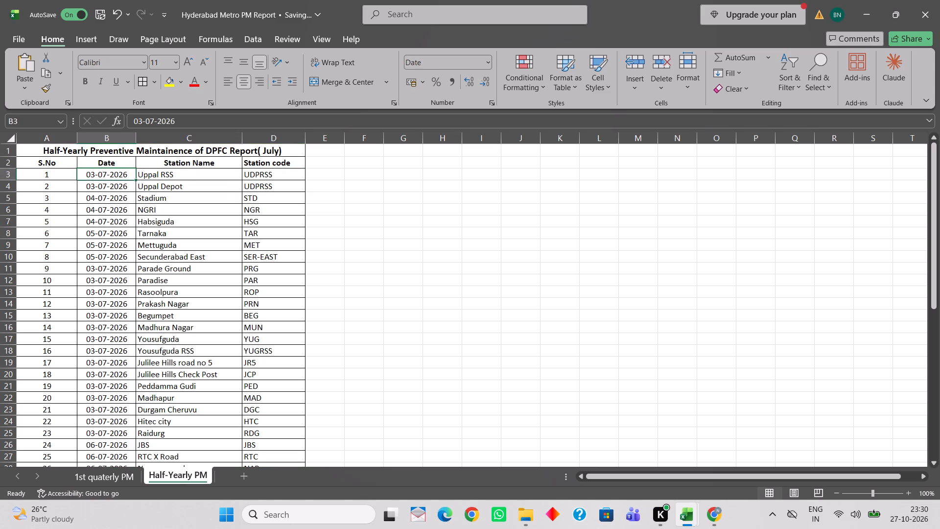
{"action": "left_click", "coordinate": [53, 176]}
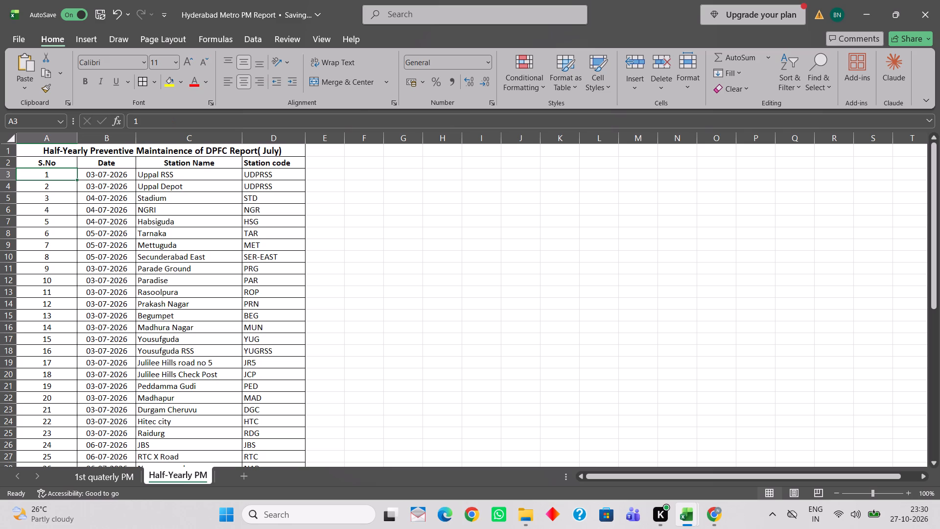
{"action": "left_click", "coordinate": [117, 179]}
{"action": "left_click", "coordinate": [170, 177]}
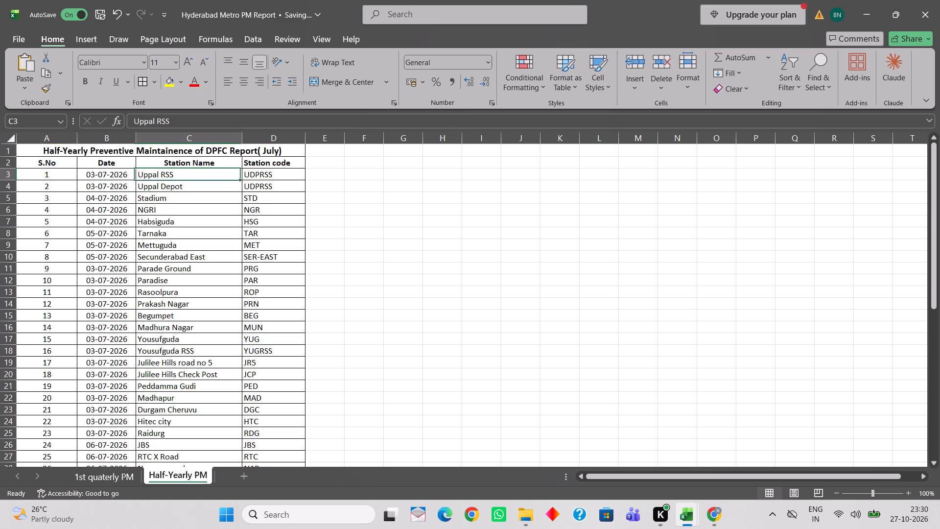
{"action": "left_click", "coordinate": [270, 178]}
{"action": "left_click", "coordinate": [214, 175]}
{"action": "left_click", "coordinate": [101, 176]}
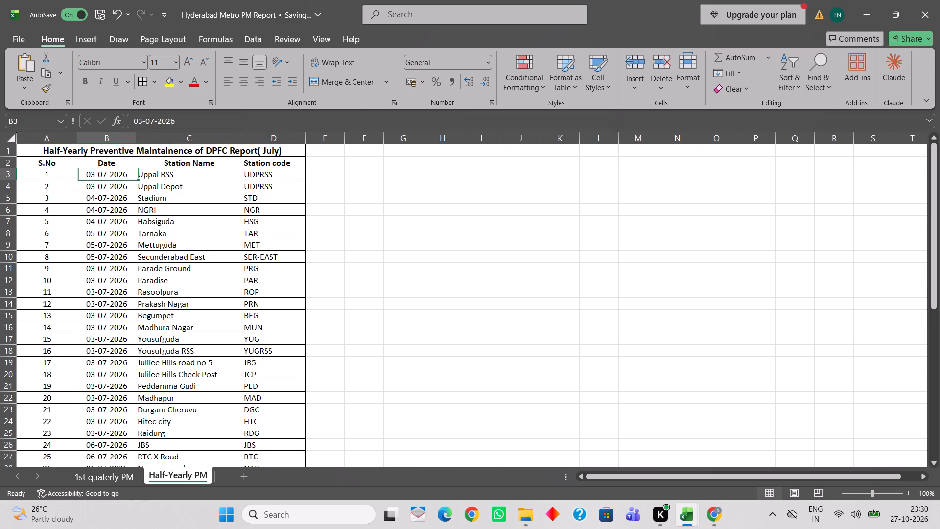
{"action": "left_click", "coordinate": [60, 176]}
{"action": "left_click", "coordinate": [119, 171]}
{"action": "left_click", "coordinate": [183, 175]}
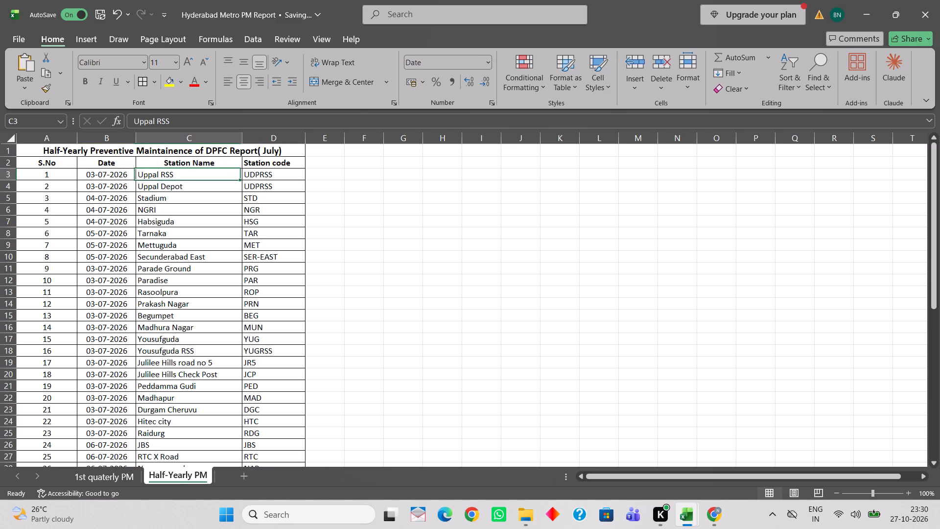
{"action": "left_click", "coordinate": [264, 174]}
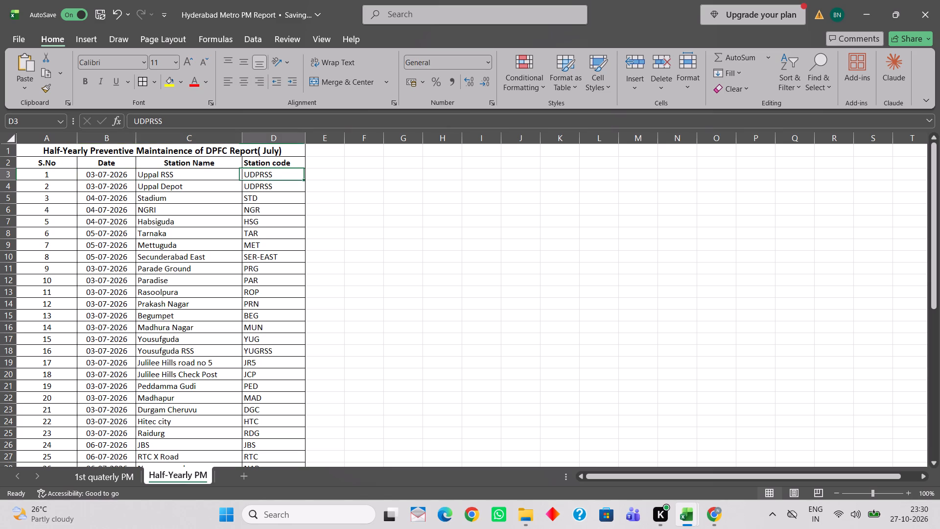
Check the station codes of Uppal Depot and Stadium and the maintenance dates of the first four stations.
{"action": "left_click", "coordinate": [264, 190]}
{"action": "left_click", "coordinate": [267, 197]}
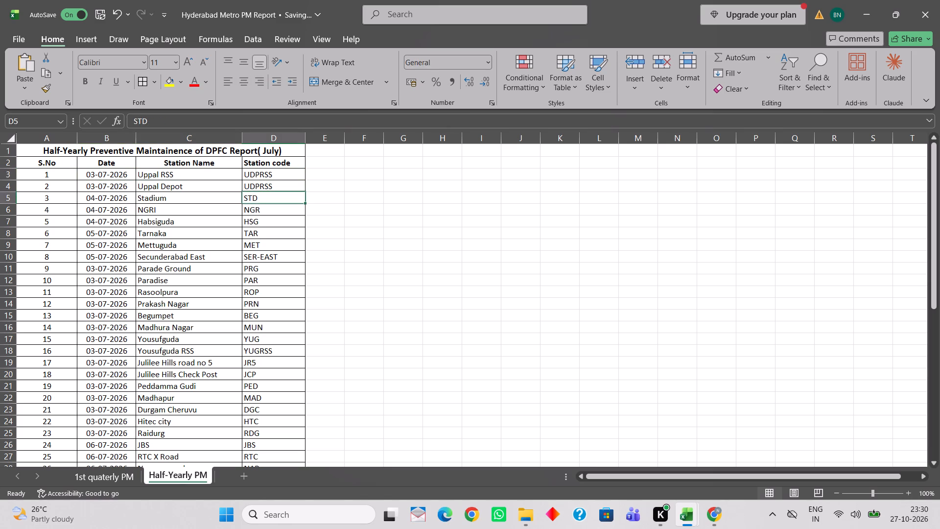
{"action": "left_click", "coordinate": [186, 195]}
{"action": "left_click", "coordinate": [114, 201]}
{"action": "left_click", "coordinate": [108, 191]}
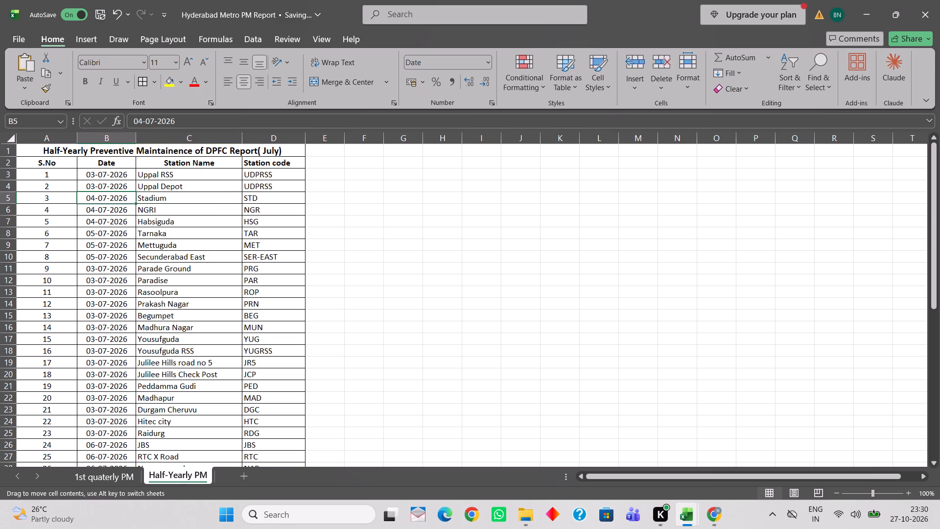
{"action": "left_click", "coordinate": [109, 182]}
{"action": "left_click", "coordinate": [110, 174]}
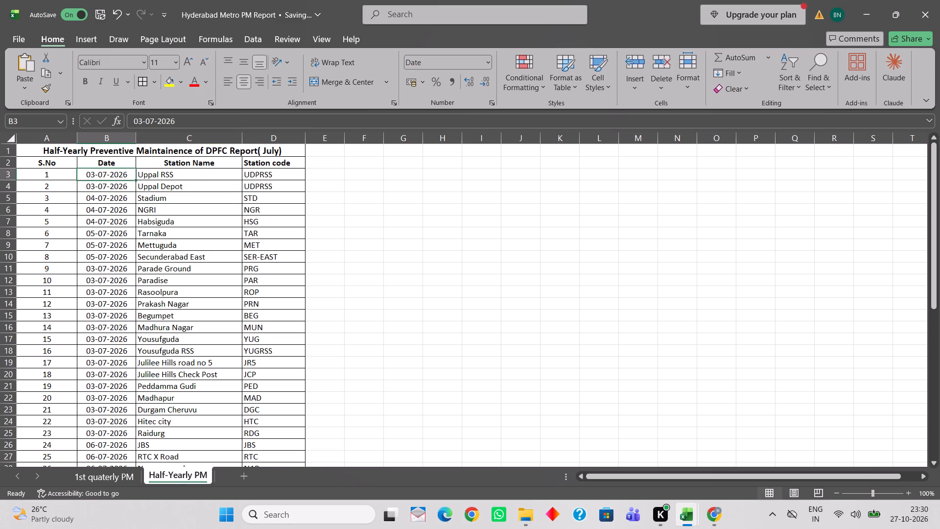
{"action": "left_click", "coordinate": [110, 191]}
{"action": "left_click", "coordinate": [114, 213]}
{"action": "left_click", "coordinate": [112, 201]}
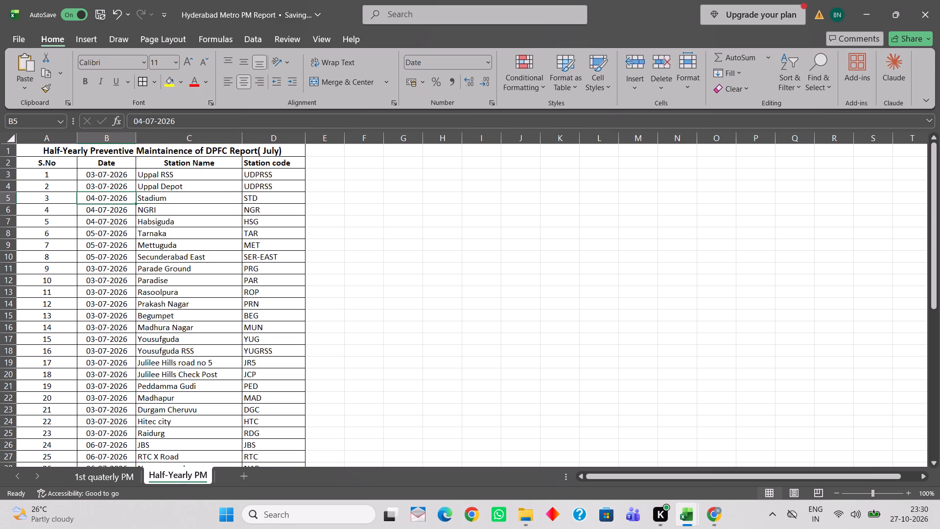
{"action": "left_click", "coordinate": [114, 184]}
Look over the dates, station names and codes further down the half-yearly list and return to its start.
{"action": "scroll", "coordinate": [229, 341], "scroll_direction": "down", "scroll_amount": 1}
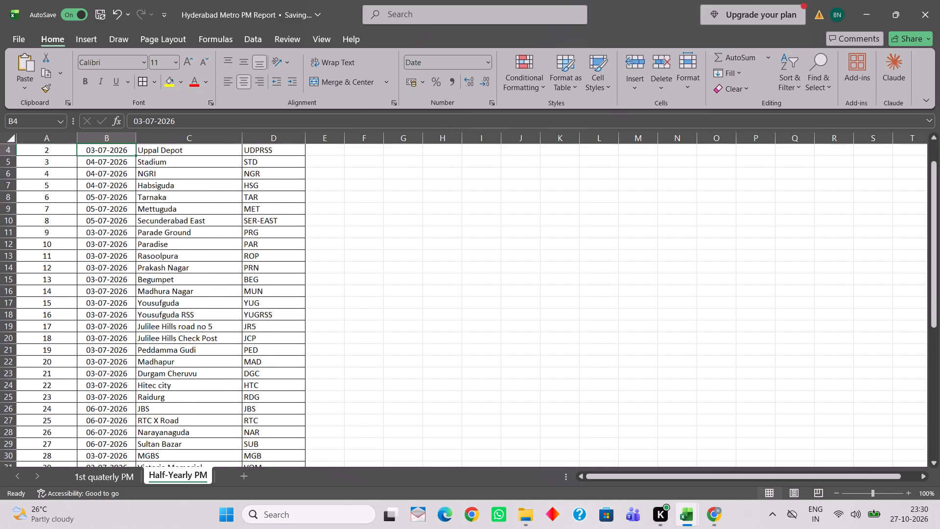
{"action": "scroll", "coordinate": [216, 328], "scroll_direction": "down", "scroll_amount": 5}
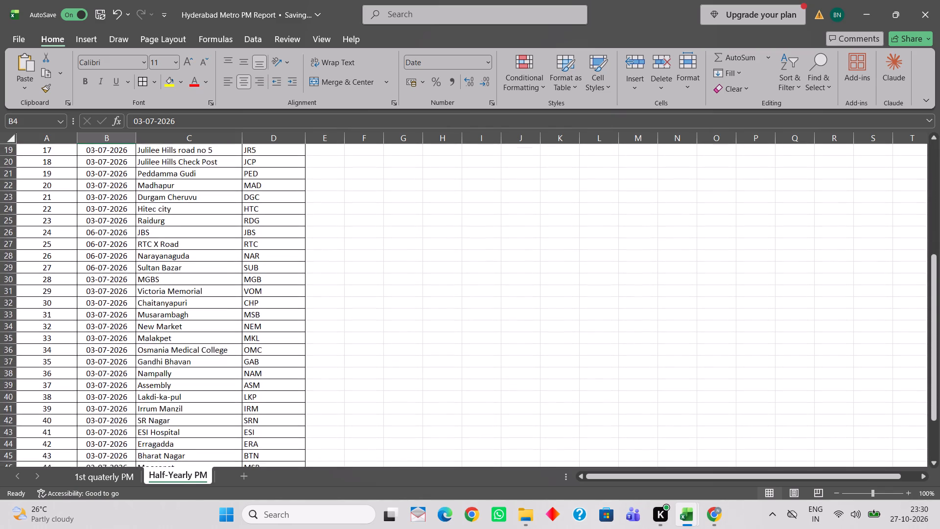
{"action": "scroll", "coordinate": [214, 329], "scroll_direction": "down", "scroll_amount": 4}
{"action": "scroll", "coordinate": [214, 329], "scroll_direction": "up", "scroll_amount": 1}
{"action": "scroll", "coordinate": [214, 329], "scroll_direction": "down", "scroll_amount": 1}
{"action": "scroll", "coordinate": [214, 329], "scroll_direction": "up", "scroll_amount": 2}
{"action": "scroll", "coordinate": [214, 329], "scroll_direction": "down", "scroll_amount": 1}
{"action": "scroll", "coordinate": [214, 329], "scroll_direction": "up", "scroll_amount": 6}
{"action": "scroll", "coordinate": [214, 329], "scroll_direction": "down", "scroll_amount": 1}
{"action": "scroll", "coordinate": [214, 329], "scroll_direction": "up", "scroll_amount": 1}
{"action": "scroll", "coordinate": [214, 329], "scroll_direction": "down", "scroll_amount": 1}
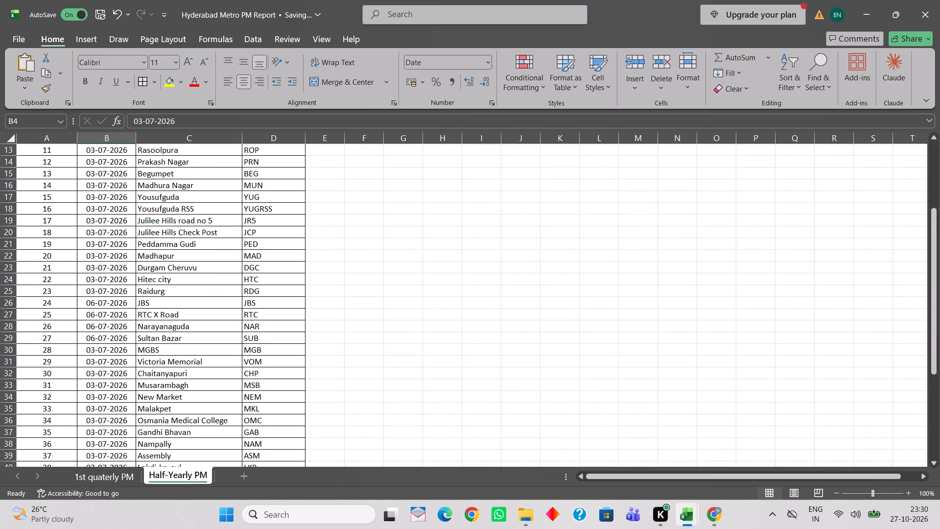
{"action": "scroll", "coordinate": [214, 329], "scroll_direction": "up", "scroll_amount": 2}
{"action": "scroll", "coordinate": [214, 329], "scroll_direction": "down", "scroll_amount": 1}
{"action": "scroll", "coordinate": [214, 329], "scroll_direction": "up", "scroll_amount": 8}
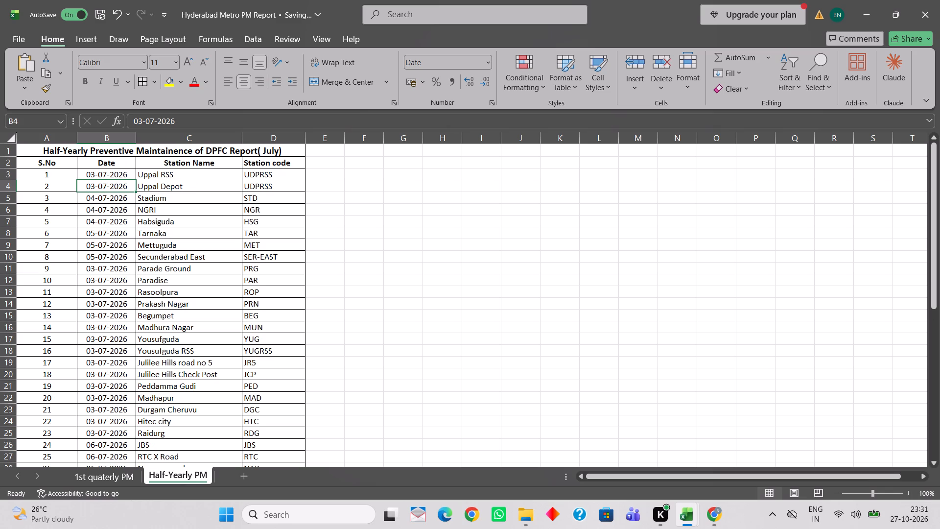
Recheck the serial numbers, dates, station names and codes of the Uppal RSS and Uppal Depot rows.
{"action": "left_click", "coordinate": [124, 173]}
{"action": "left_click", "coordinate": [152, 177]}
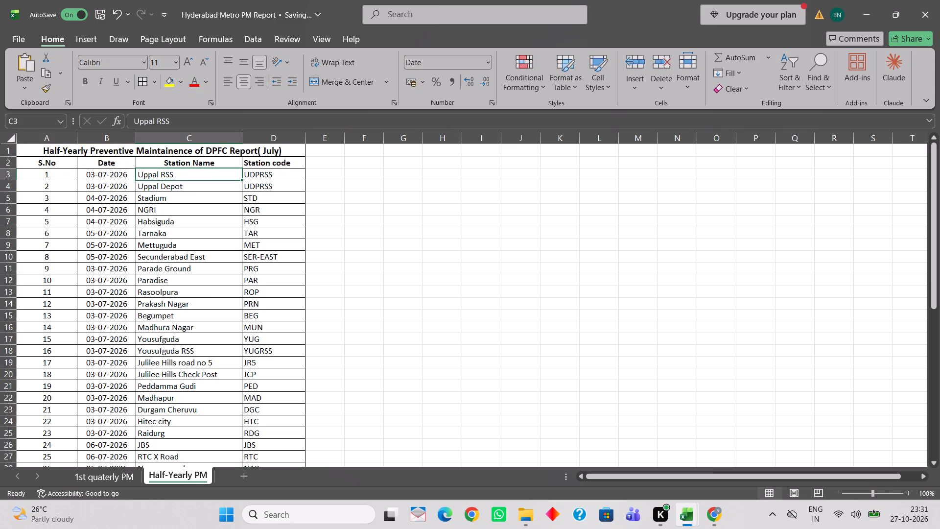
{"action": "left_click", "coordinate": [168, 186]}
{"action": "left_click", "coordinate": [252, 173]}
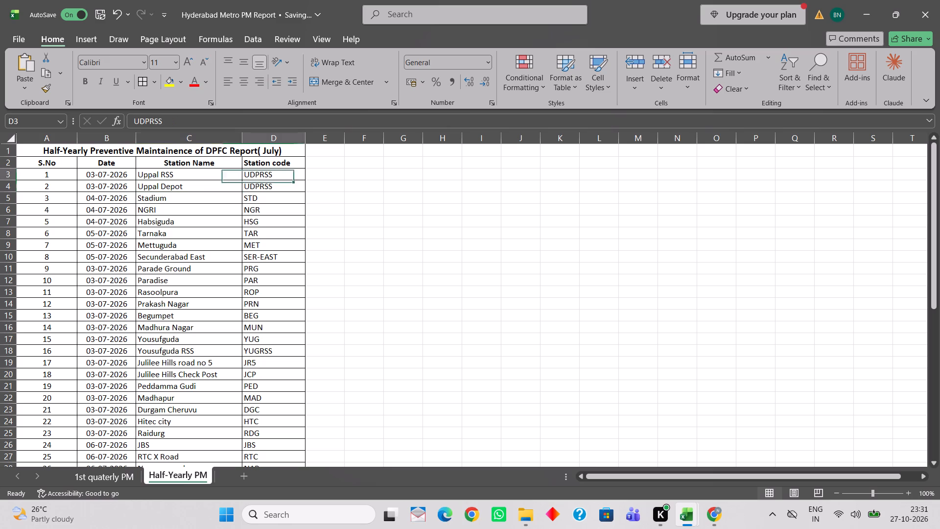
{"action": "left_click", "coordinate": [257, 192]}
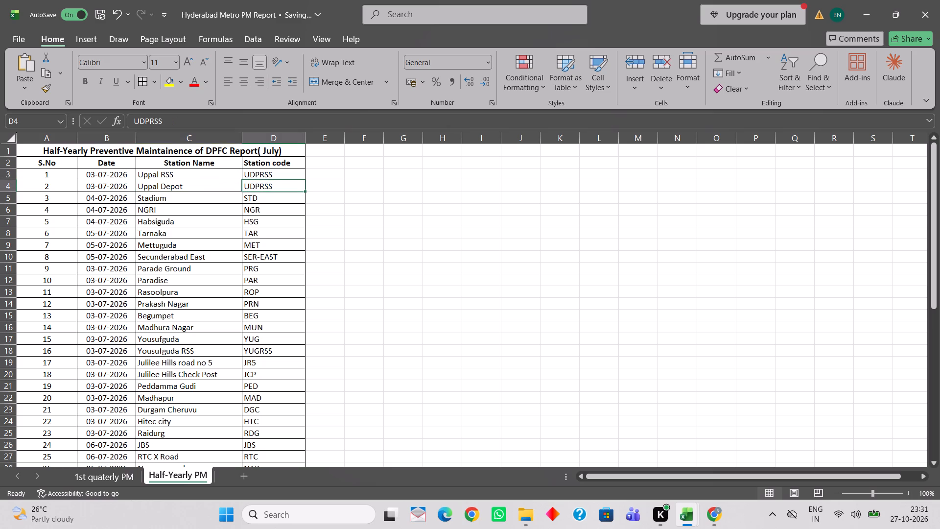
{"action": "left_click", "coordinate": [223, 182]}
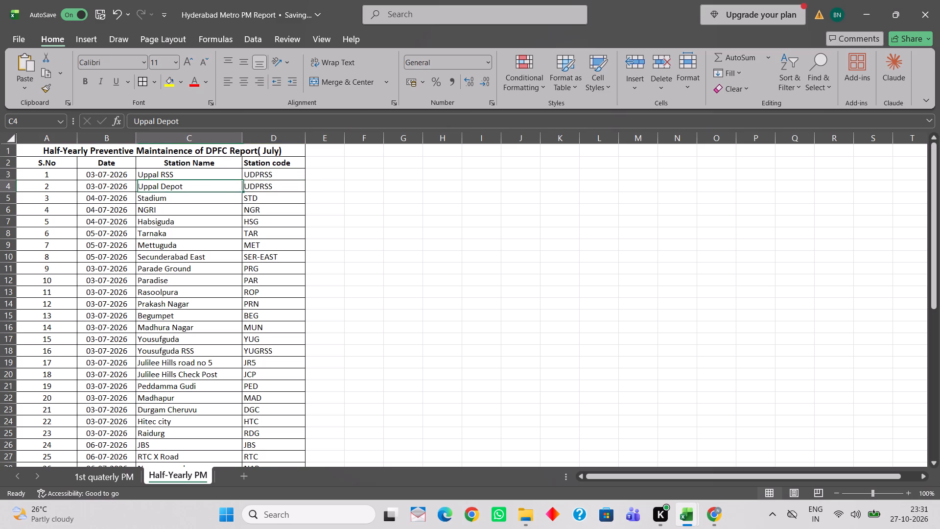
{"action": "left_click", "coordinate": [95, 188]}
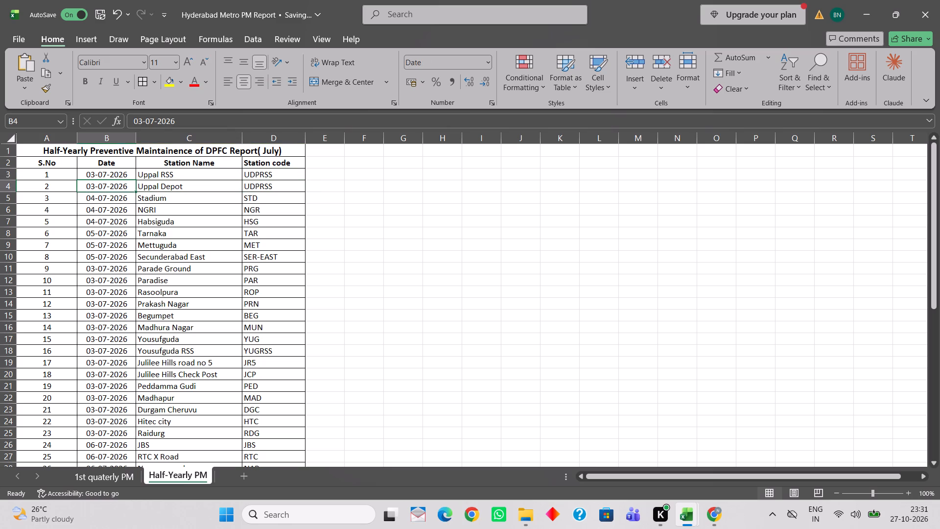
{"action": "left_click", "coordinate": [58, 189]}
{"action": "left_click", "coordinate": [54, 173]}
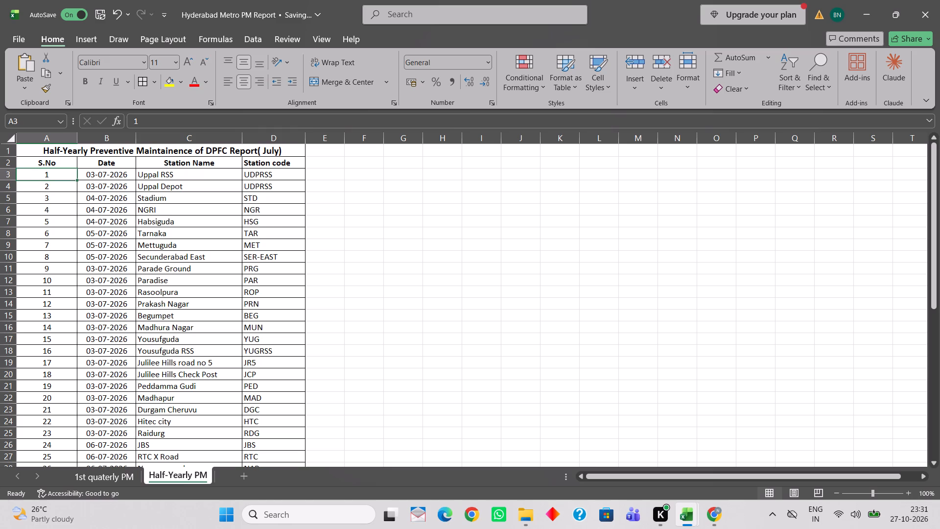
{"action": "left_click", "coordinate": [109, 173]}
{"action": "left_click", "coordinate": [186, 175]}
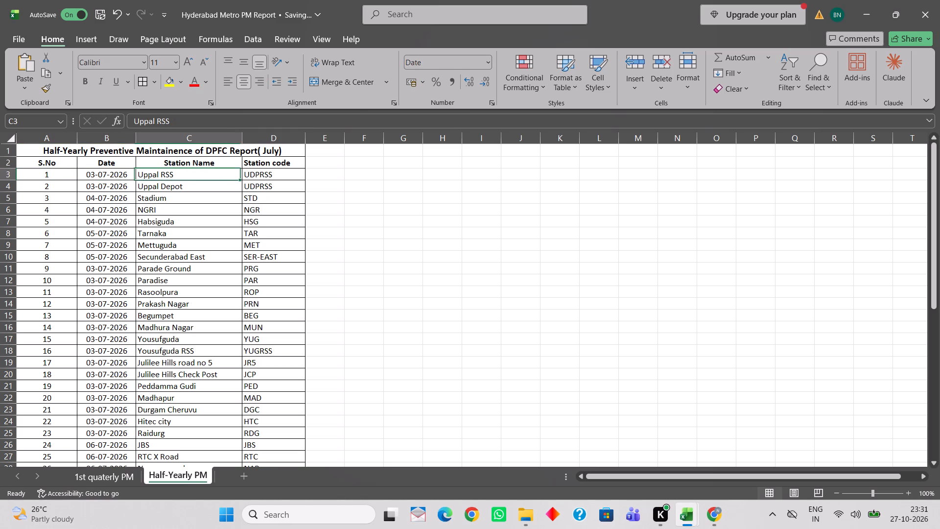
{"action": "left_click", "coordinate": [293, 173]}
{"action": "left_click", "coordinate": [276, 187]}
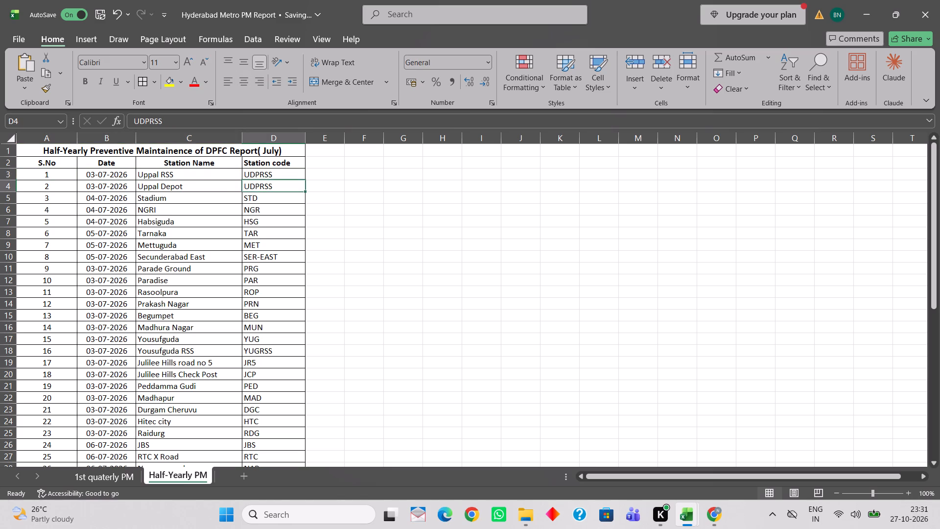
{"action": "left_click", "coordinate": [231, 187]}
{"action": "left_click", "coordinate": [129, 185]}
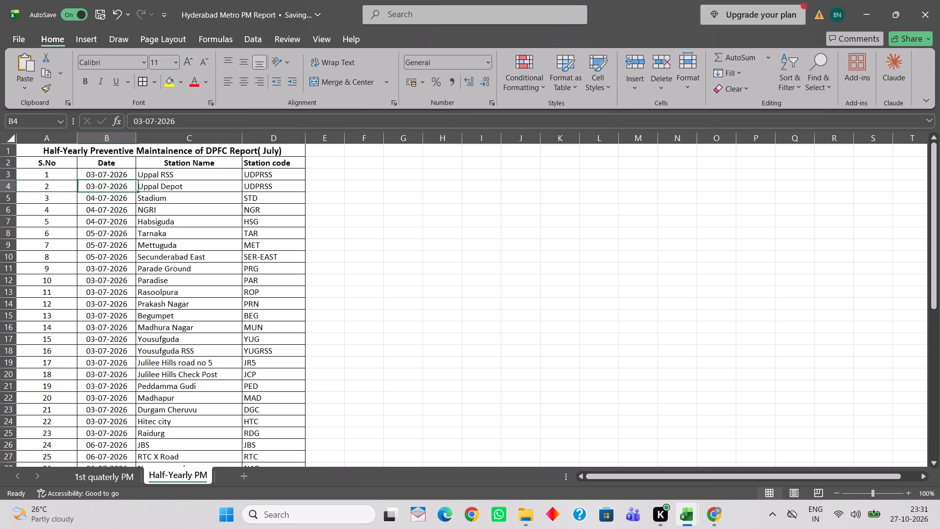
{"action": "left_click", "coordinate": [58, 190]}
Review the whole half-yearly list from Uppal RSS to Miyapur Depot, comparing dates, station names and codes.
{"action": "scroll", "coordinate": [241, 269], "scroll_direction": "down", "scroll_amount": 3}
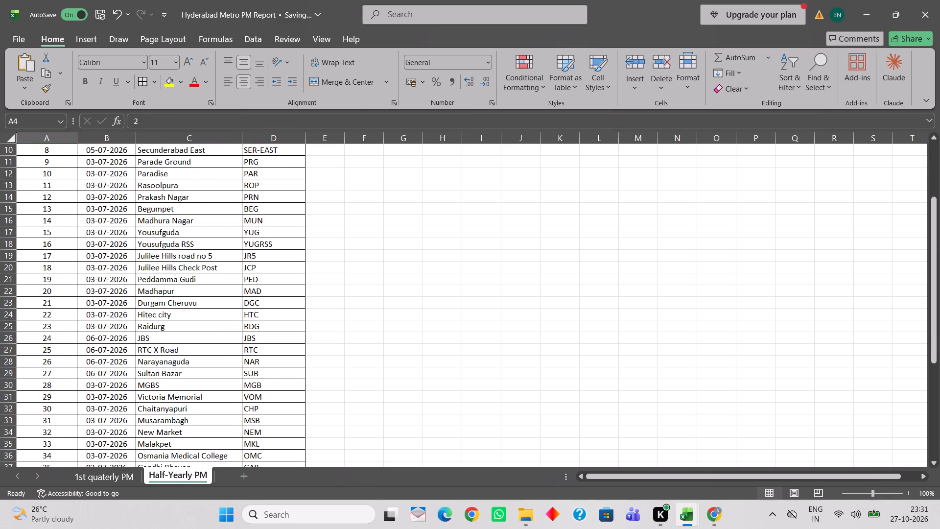
{"action": "scroll", "coordinate": [241, 269], "scroll_direction": "down", "scroll_amount": 7}
{"action": "scroll", "coordinate": [242, 270], "scroll_direction": "up", "scroll_amount": 2}
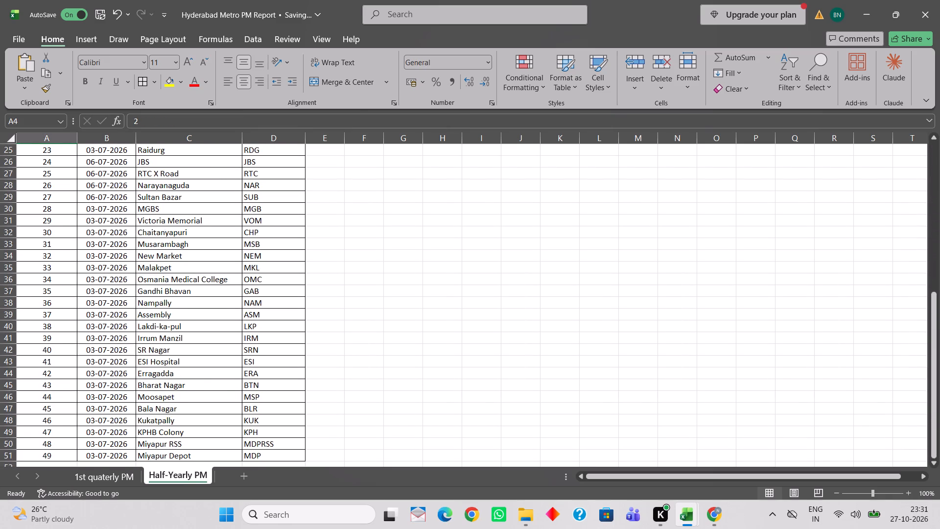
{"action": "scroll", "coordinate": [242, 270], "scroll_direction": "up", "scroll_amount": 1}
{"action": "scroll", "coordinate": [242, 270], "scroll_direction": "down", "scroll_amount": 2}
{"action": "scroll", "coordinate": [242, 270], "scroll_direction": "up", "scroll_amount": 18}
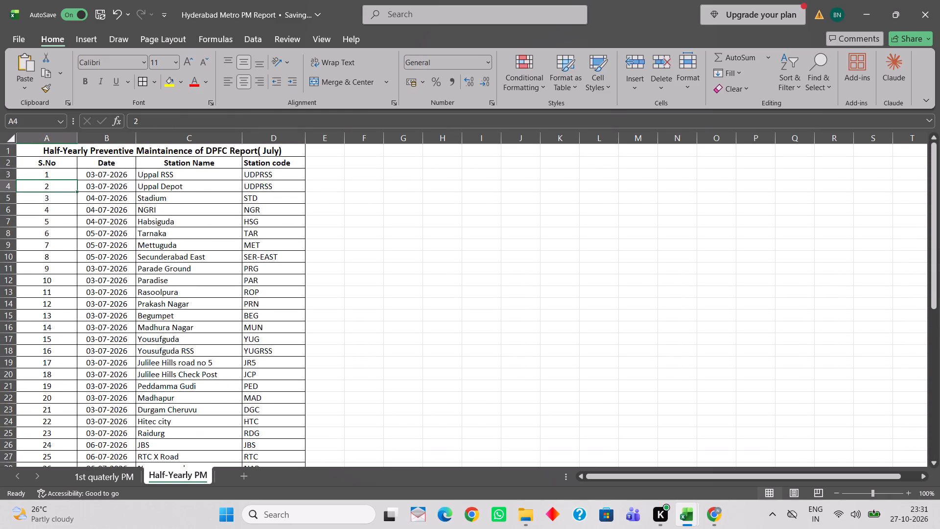
{"action": "scroll", "coordinate": [279, 182], "scroll_direction": "down", "scroll_amount": 11}
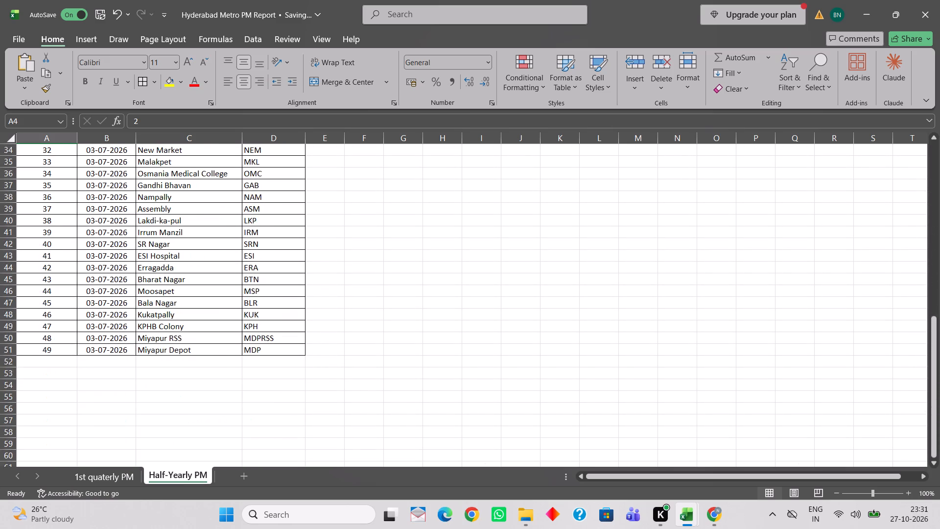
{"action": "scroll", "coordinate": [274, 187], "scroll_direction": "down", "scroll_amount": 4}
{"action": "scroll", "coordinate": [273, 188], "scroll_direction": "up", "scroll_amount": 9}
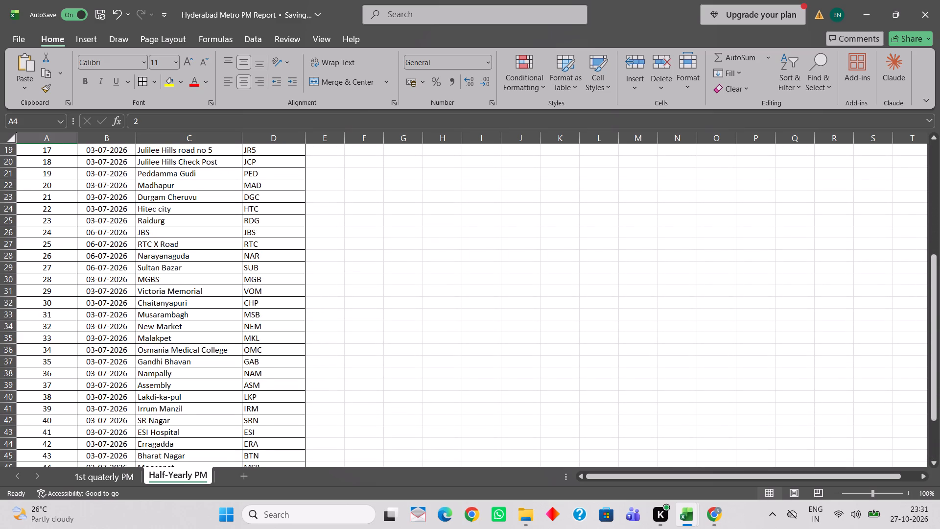
{"action": "scroll", "coordinate": [273, 188], "scroll_direction": "up", "scroll_amount": 19}
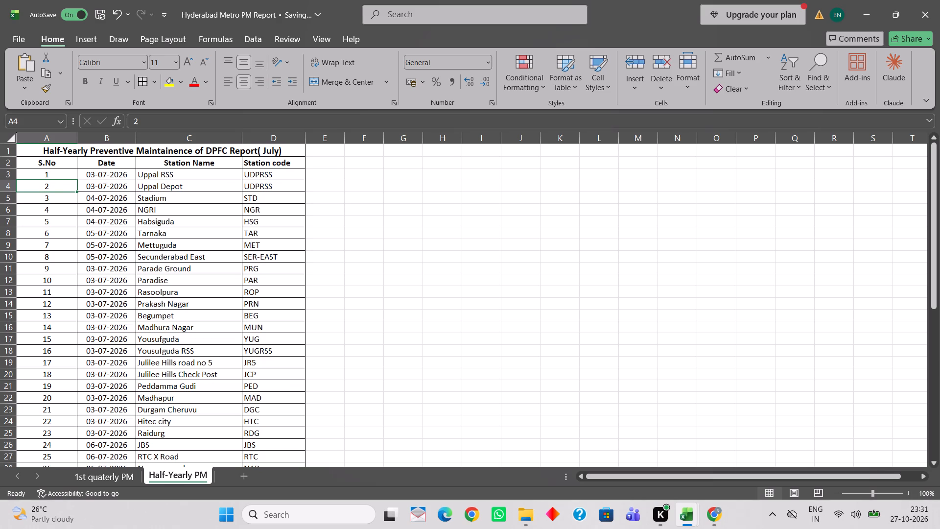
{"action": "scroll", "coordinate": [270, 188], "scroll_direction": "up", "scroll_amount": 6}
{"action": "scroll", "coordinate": [270, 188], "scroll_direction": "down", "scroll_amount": 5}
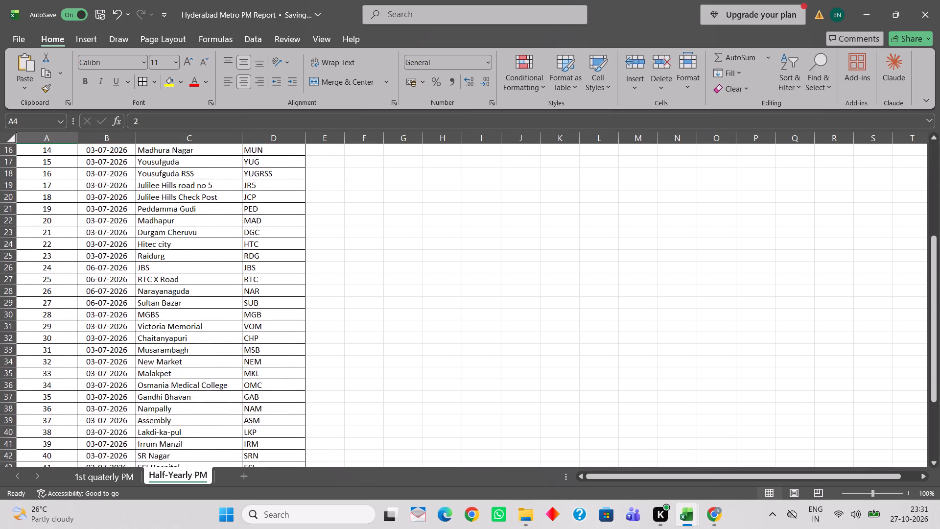
Look over the dates, station names and codes in the lower half-yearly rows and return to the list's start.
{"action": "scroll", "coordinate": [270, 188], "scroll_direction": "down", "scroll_amount": 8}
{"action": "scroll", "coordinate": [270, 188], "scroll_direction": "up", "scroll_amount": 8}
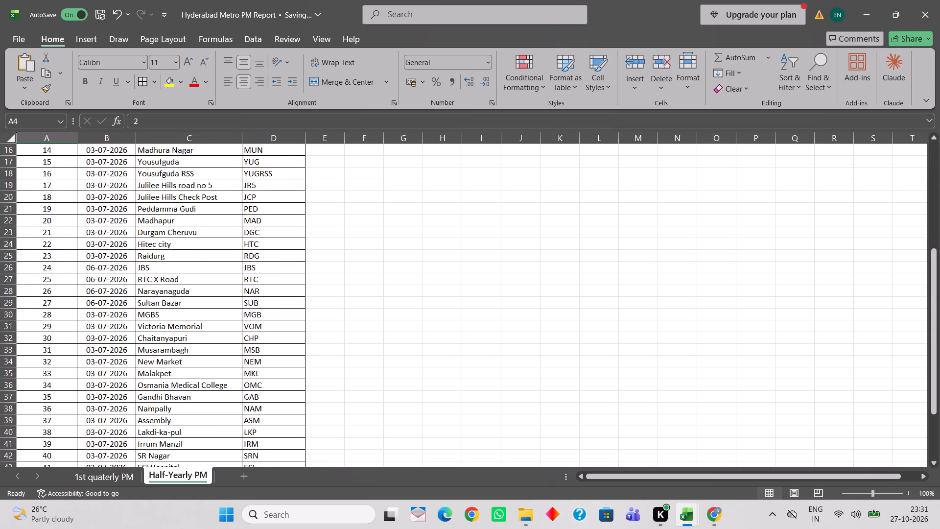
{"action": "scroll", "coordinate": [270, 188], "scroll_direction": "up", "scroll_amount": 3}
{"action": "scroll", "coordinate": [270, 188], "scroll_direction": "down", "scroll_amount": 1}
{"action": "scroll", "coordinate": [270, 188], "scroll_direction": "up", "scroll_amount": 7}
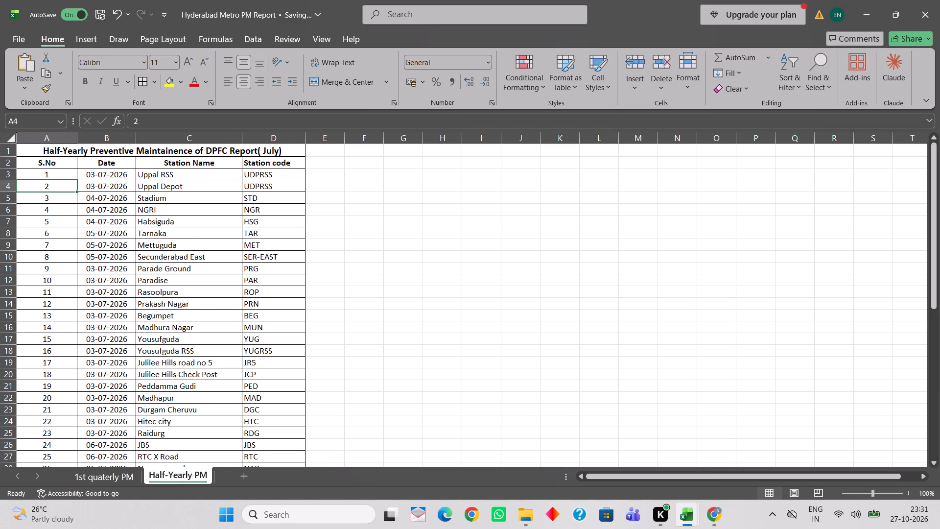
Review the half-yearly list once more from the first stations through Miyapur Depot, checking dates, station names and codes.
{"action": "scroll", "coordinate": [214, 195], "scroll_direction": "down", "scroll_amount": 2}
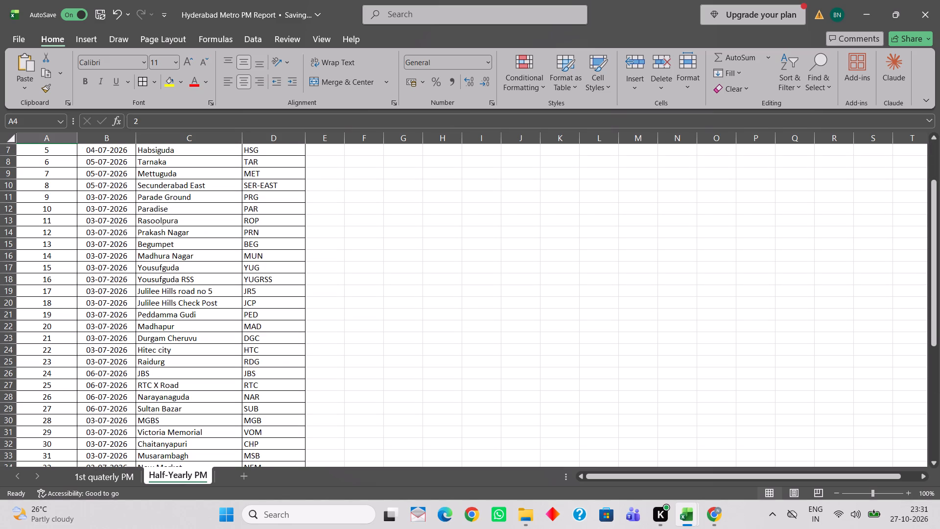
{"action": "scroll", "coordinate": [214, 195], "scroll_direction": "down", "scroll_amount": 6}
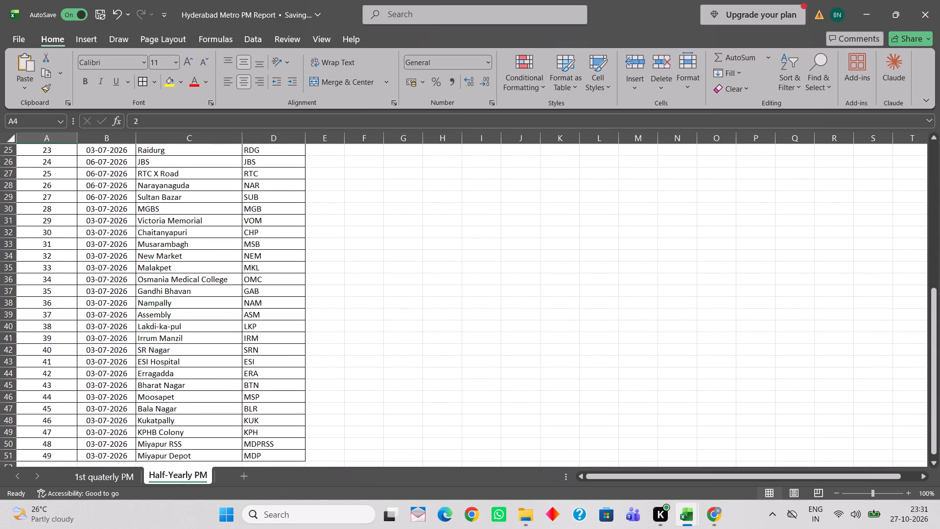
{"action": "scroll", "coordinate": [214, 195], "scroll_direction": "down", "scroll_amount": 5}
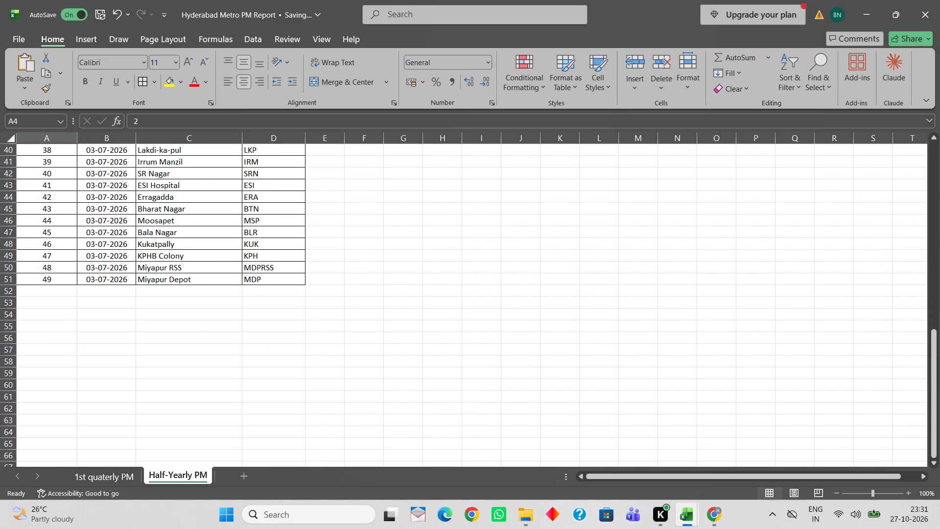
{"action": "scroll", "coordinate": [267, 282], "scroll_direction": "up", "scroll_amount": 11}
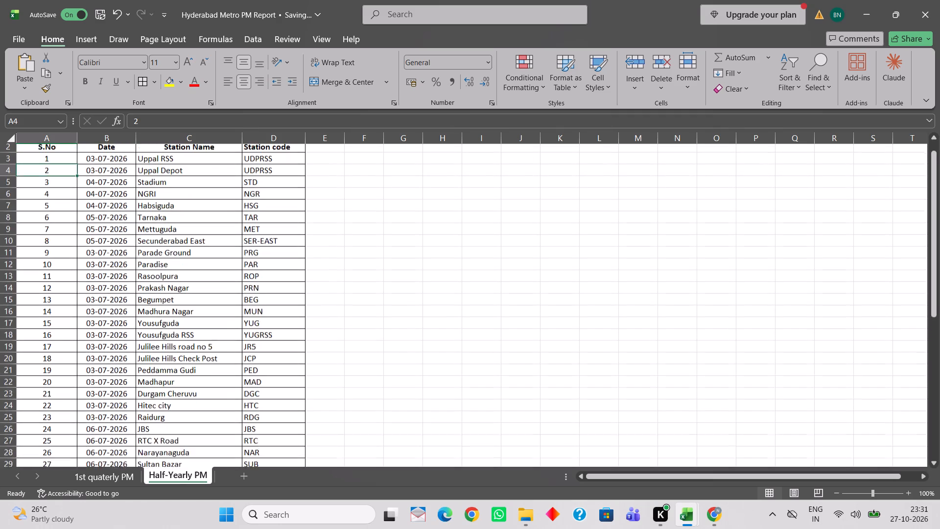
{"action": "scroll", "coordinate": [267, 282], "scroll_direction": "up", "scroll_amount": 11}
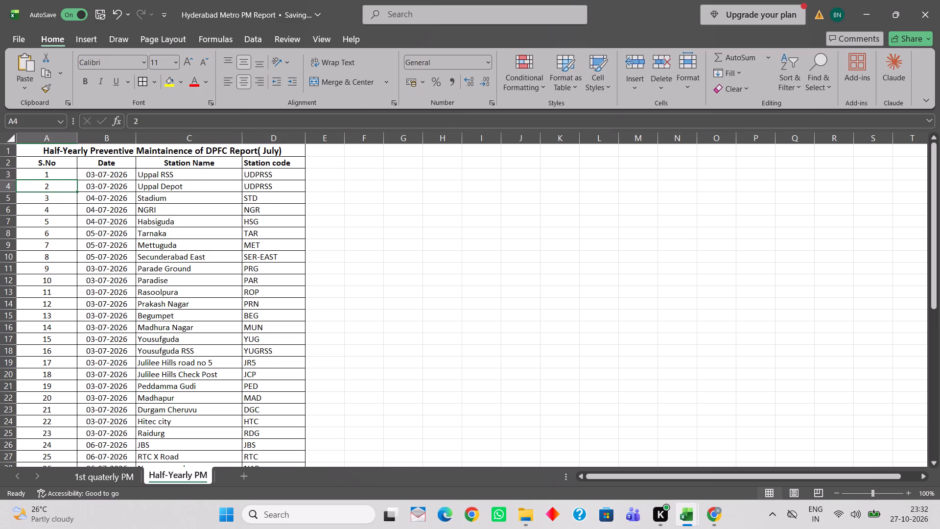
Check the station name and code of Uppal RSS and the station name of Uppal Depot.
{"action": "left_click", "coordinate": [220, 178]}
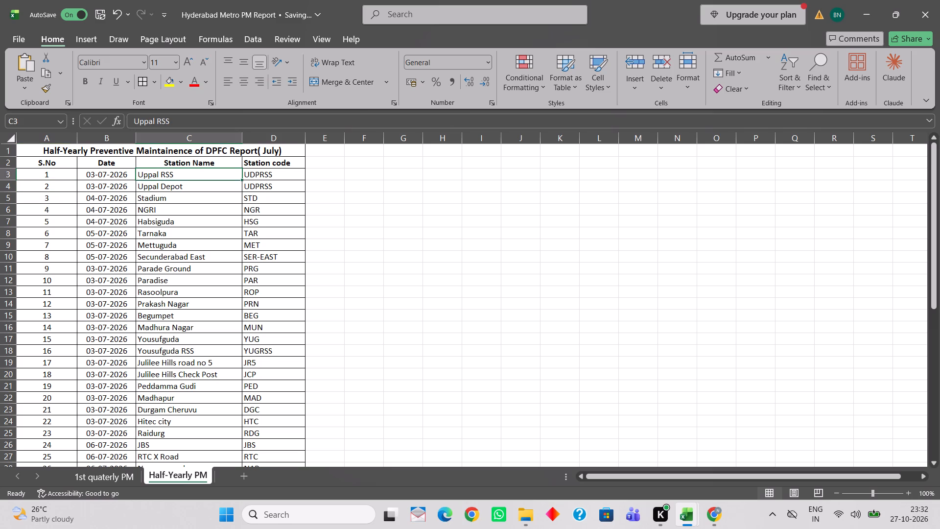
{"action": "left_click", "coordinate": [252, 179]}
{"action": "left_click", "coordinate": [206, 184]}
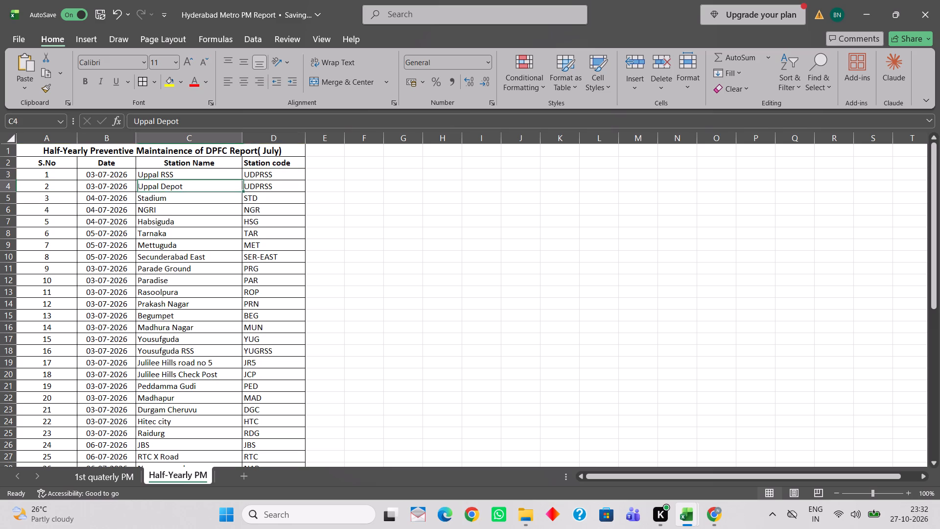